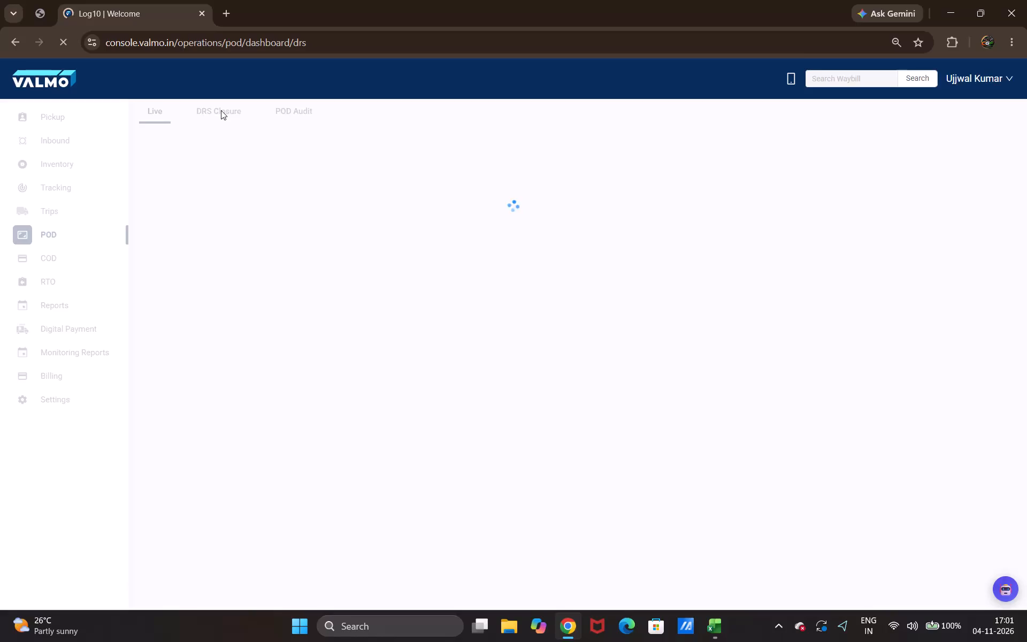
Open the DRS closure page and select the delivery executive whose picked-up RVP shipments need scanning.
{"action": "left_click", "coordinate": [221, 109]}
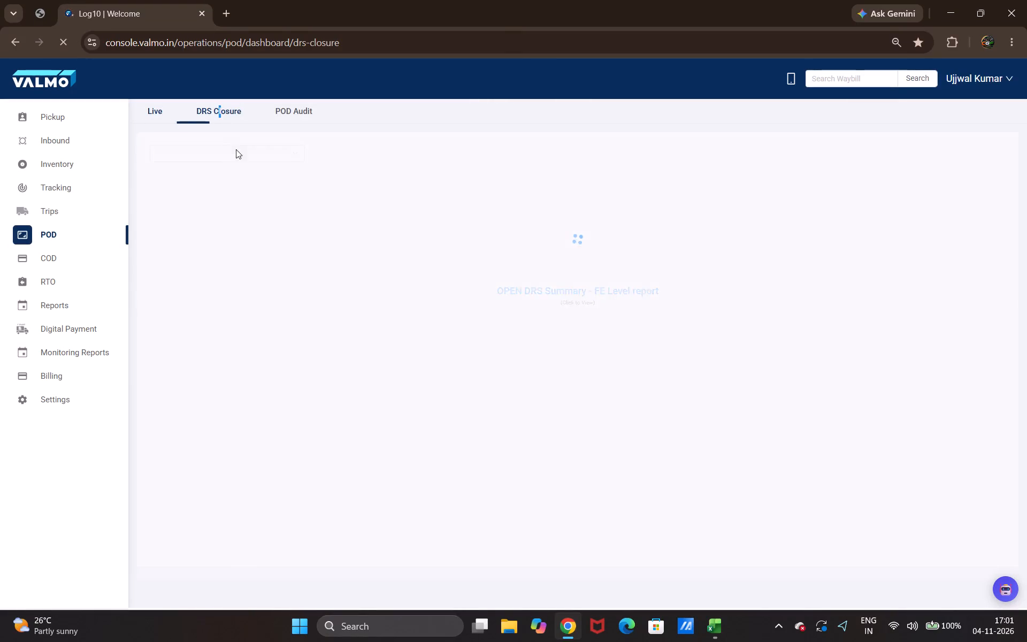
{"action": "left_click", "coordinate": [244, 158]}
{"action": "scroll", "coordinate": [243, 203], "scroll_direction": "down", "scroll_amount": 10}
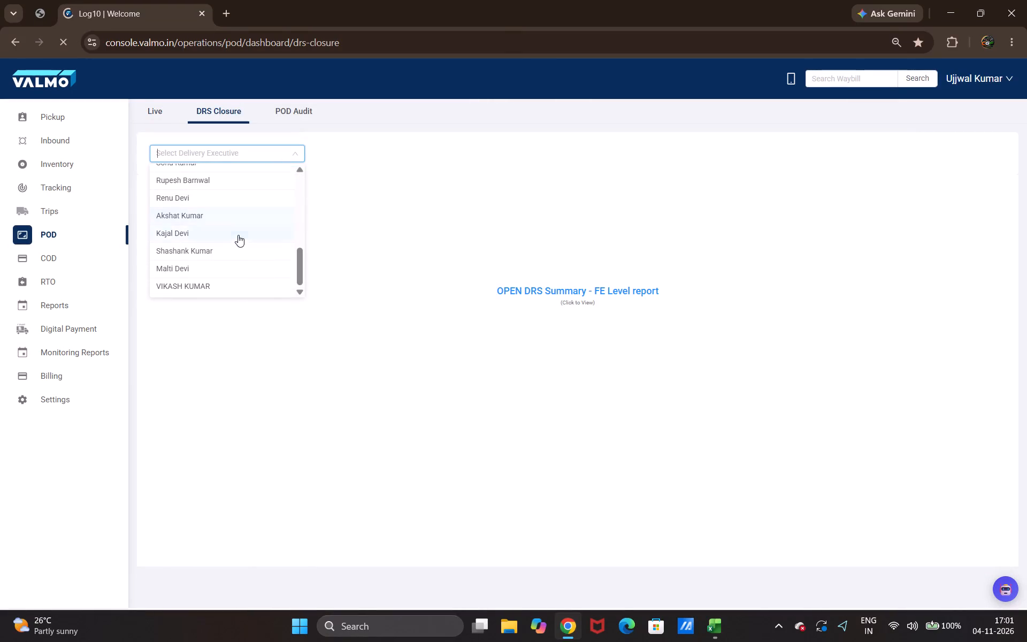
{"action": "left_click", "coordinate": [240, 250]}
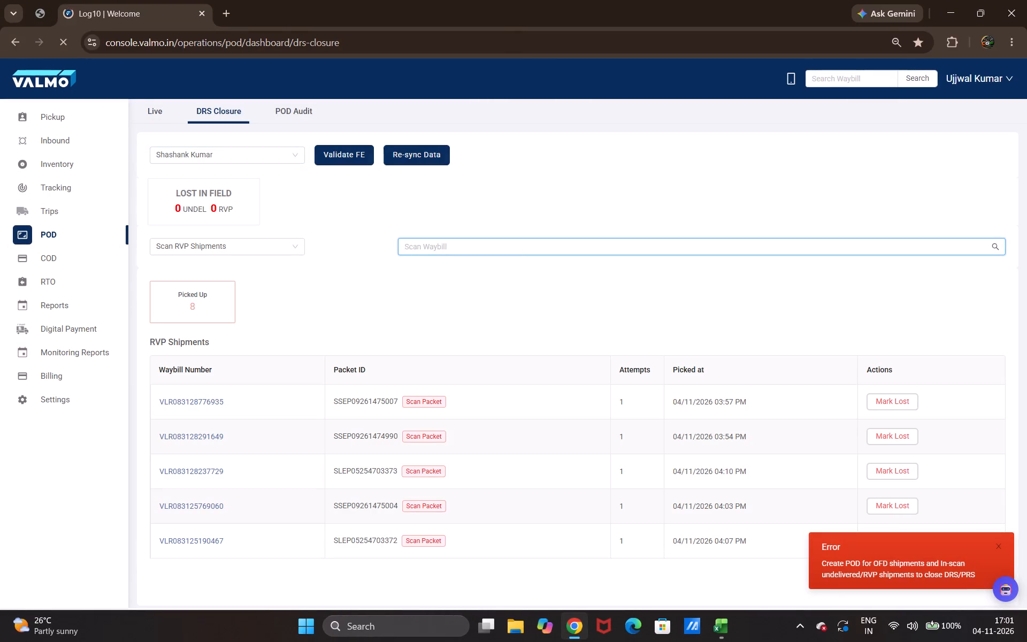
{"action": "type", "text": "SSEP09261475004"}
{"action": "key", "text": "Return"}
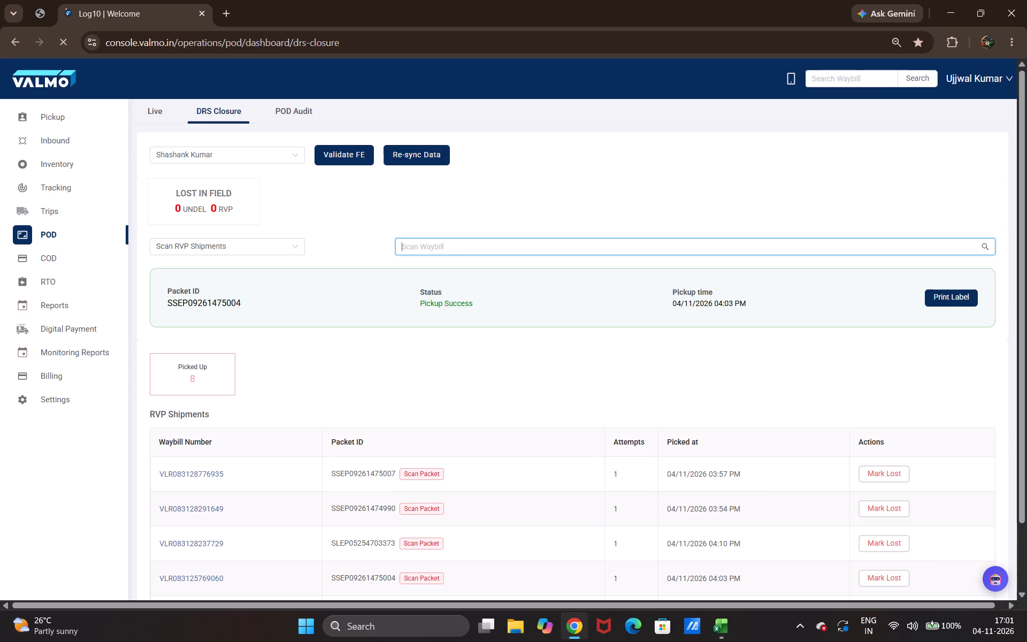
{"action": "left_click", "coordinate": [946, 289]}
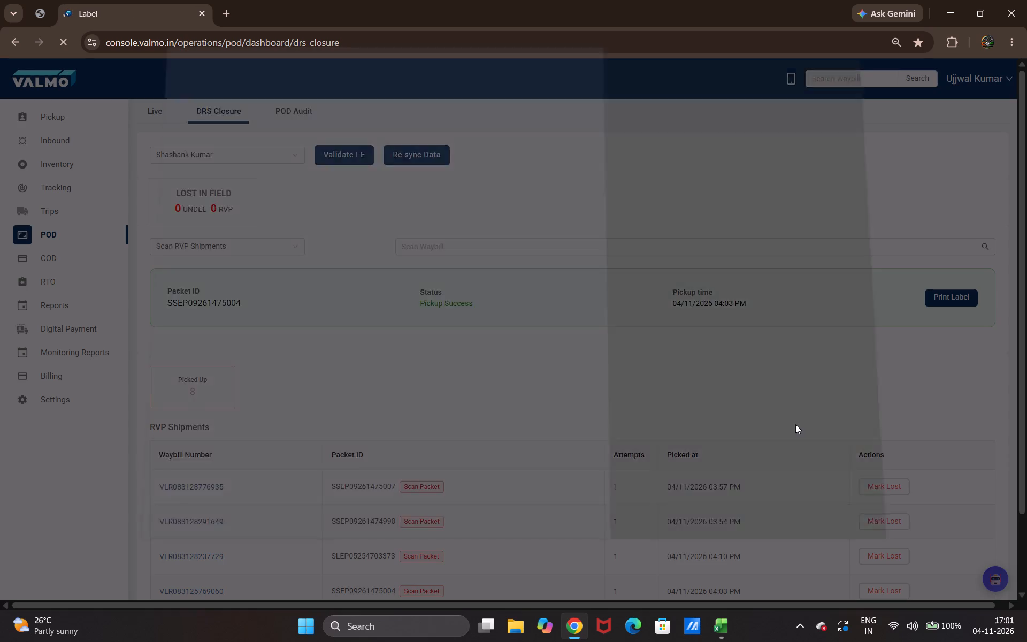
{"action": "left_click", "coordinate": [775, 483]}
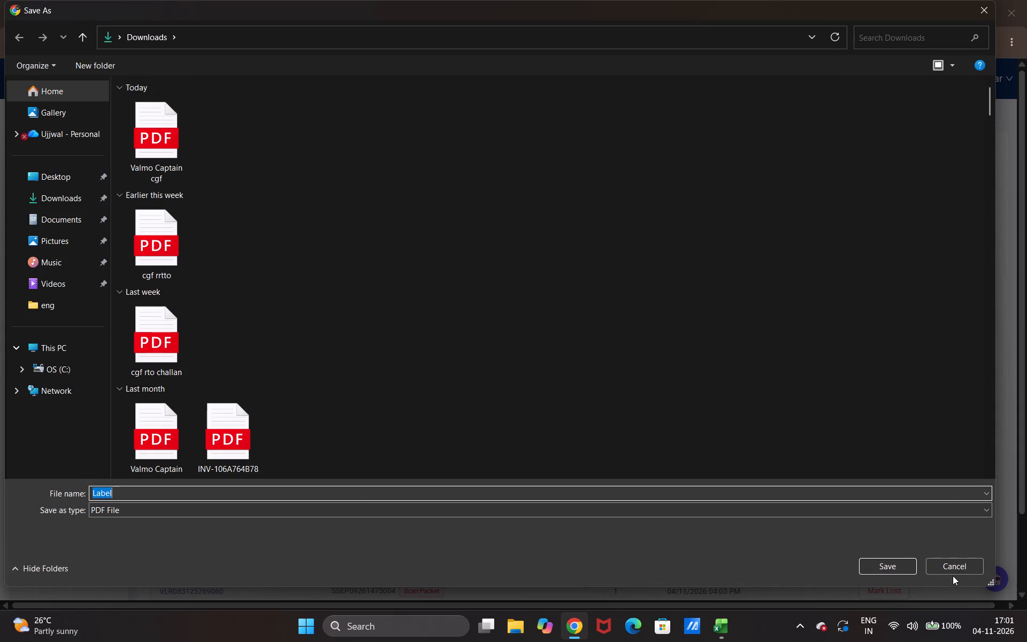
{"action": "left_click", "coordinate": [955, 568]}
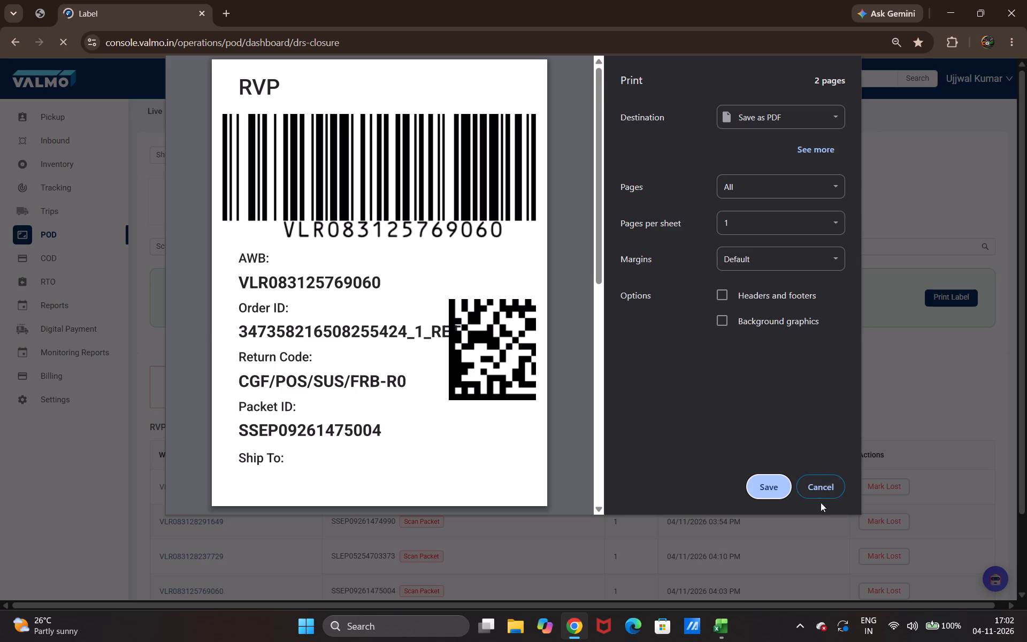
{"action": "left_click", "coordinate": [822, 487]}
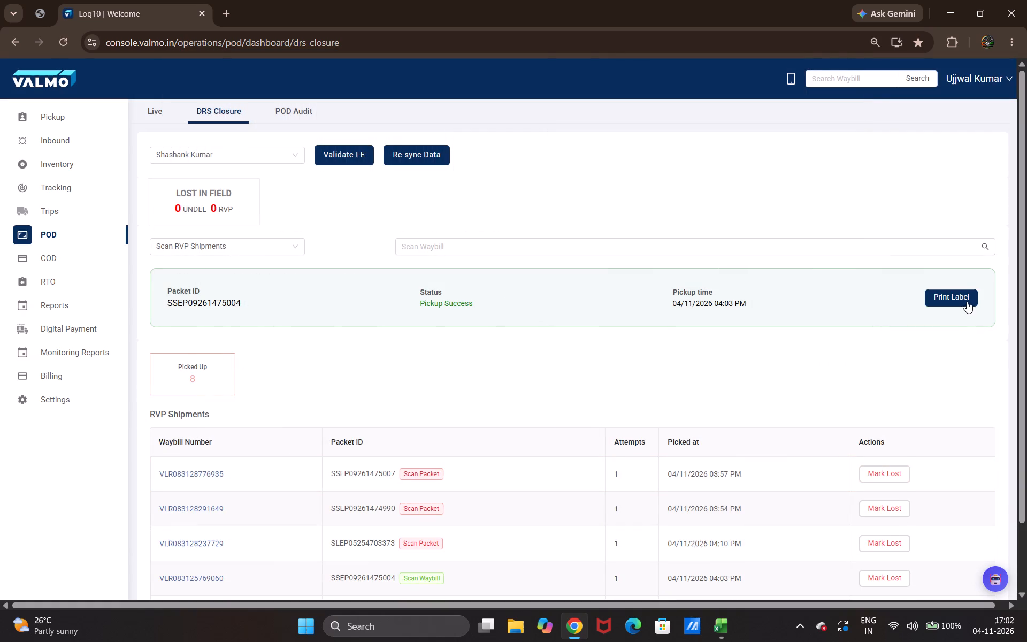
{"action": "left_click", "coordinate": [967, 301]}
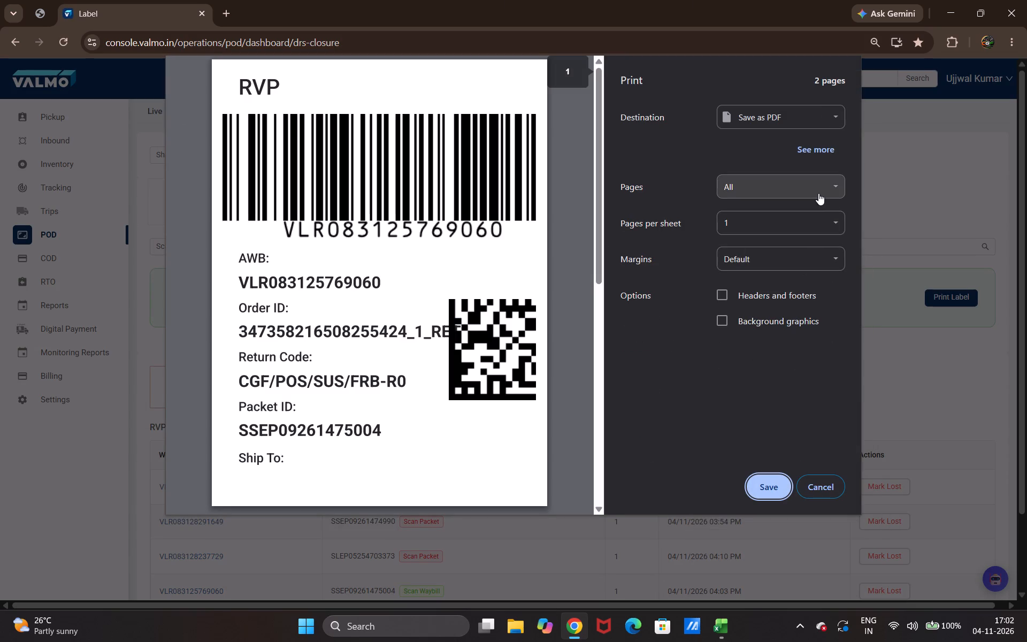
{"action": "left_click", "coordinate": [826, 120]}
{"action": "left_click", "coordinate": [826, 134]}
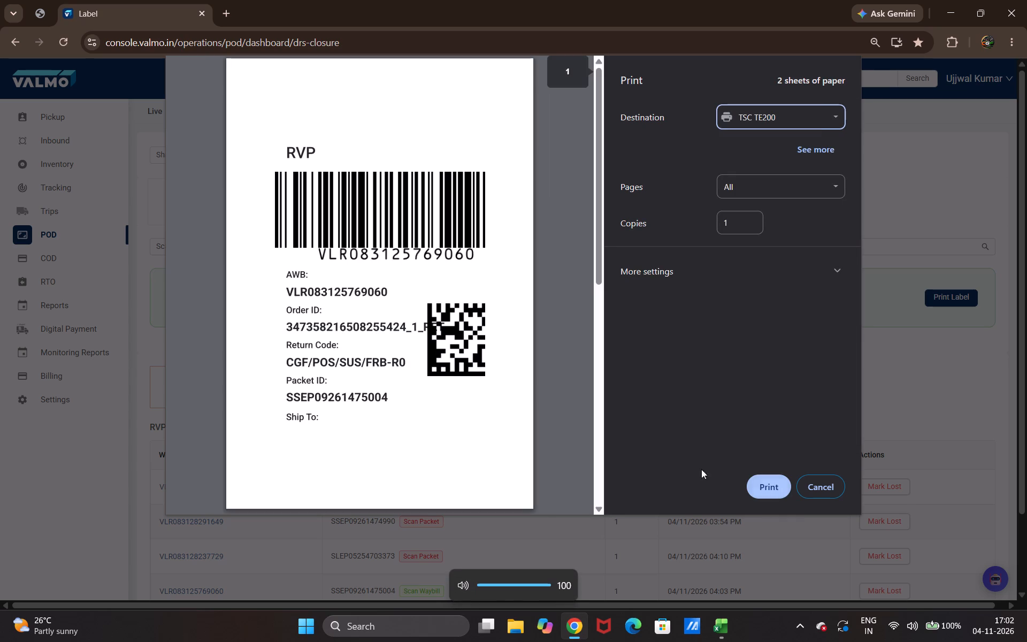
{"action": "scroll", "coordinate": [470, 403], "scroll_direction": "down", "scroll_amount": 7}
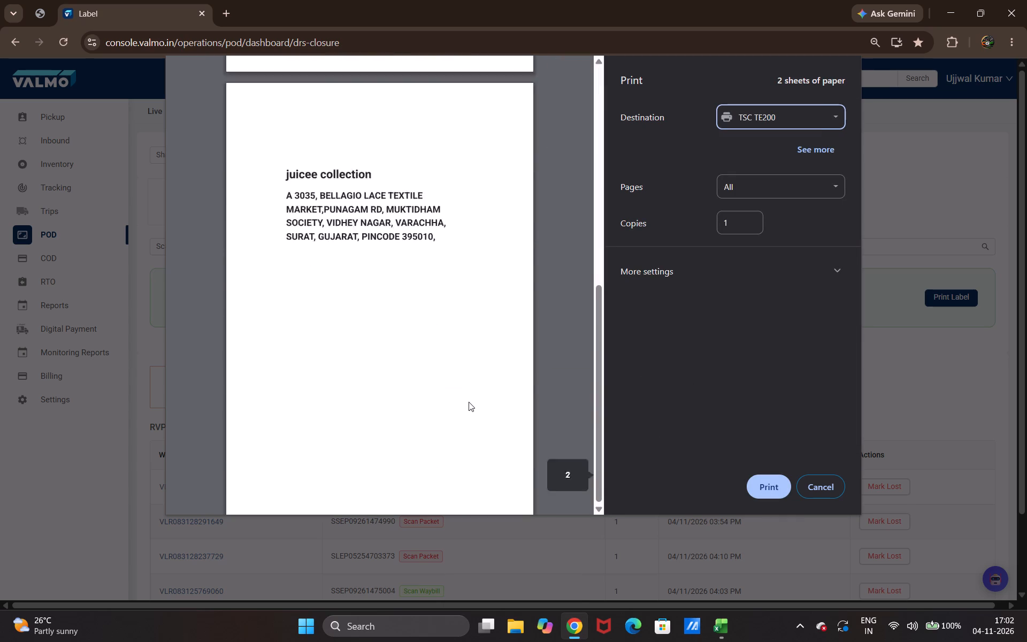
{"action": "scroll", "coordinate": [469, 401], "scroll_direction": "up", "scroll_amount": 8}
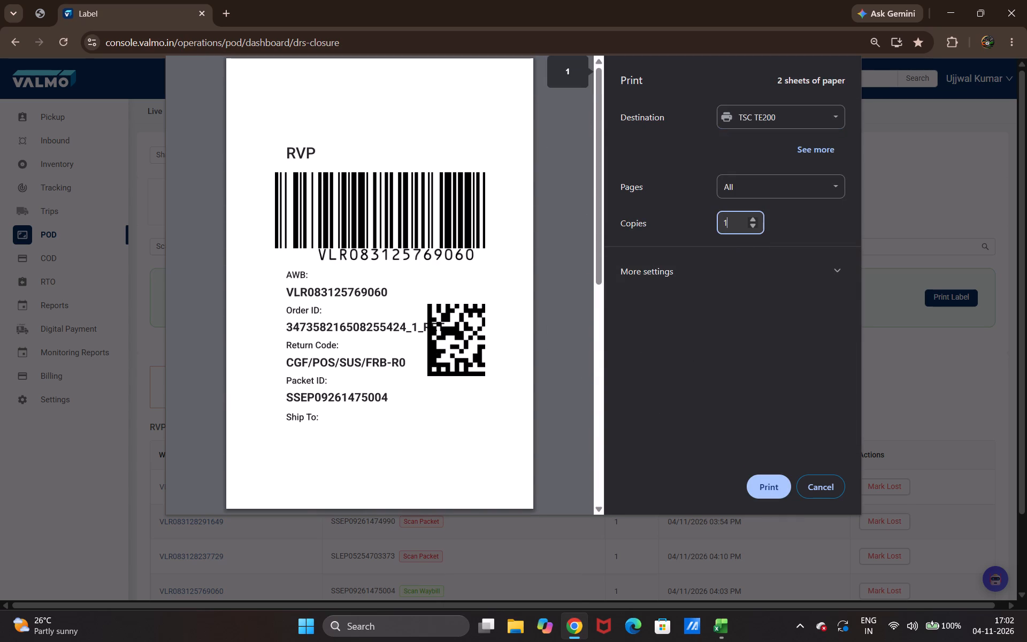
Set the number of label copies to 56 and check both pages of the preview.
{"action": "left_click", "coordinate": [741, 230]}
{"action": "key", "text": "BackSpace"}
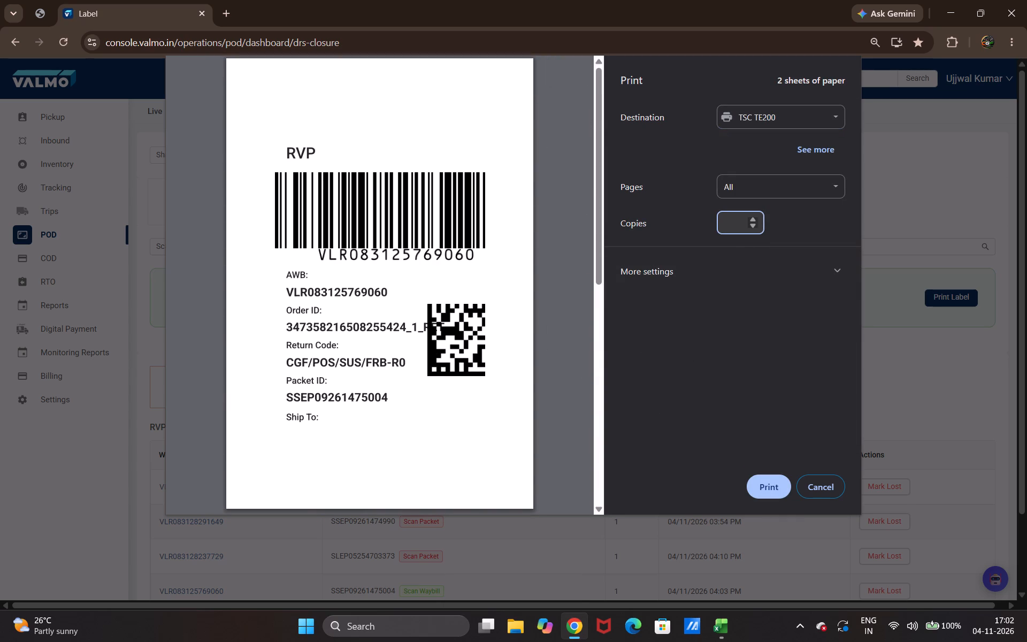
{"action": "type", "text": "55"}
{"action": "scroll", "coordinate": [747, 230], "scroll_direction": "up", "scroll_amount": 1}
{"action": "left_click", "coordinate": [773, 308]}
{"action": "scroll", "coordinate": [449, 309], "scroll_direction": "down", "scroll_amount": 8}
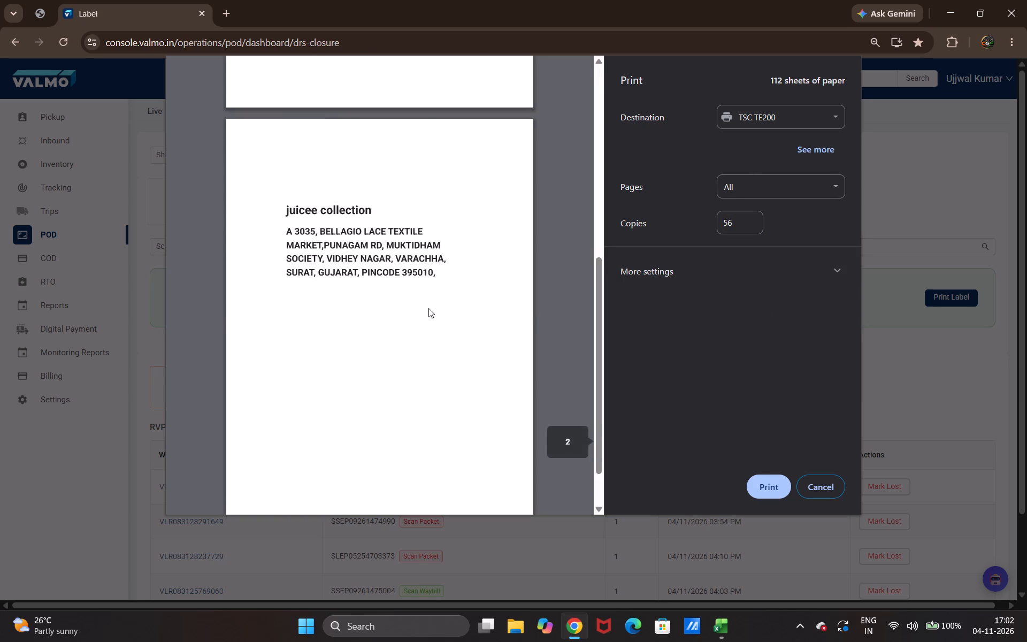
{"action": "scroll", "coordinate": [428, 308], "scroll_direction": "down", "scroll_amount": 2}
{"action": "scroll", "coordinate": [426, 308], "scroll_direction": "up", "scroll_amount": 19}
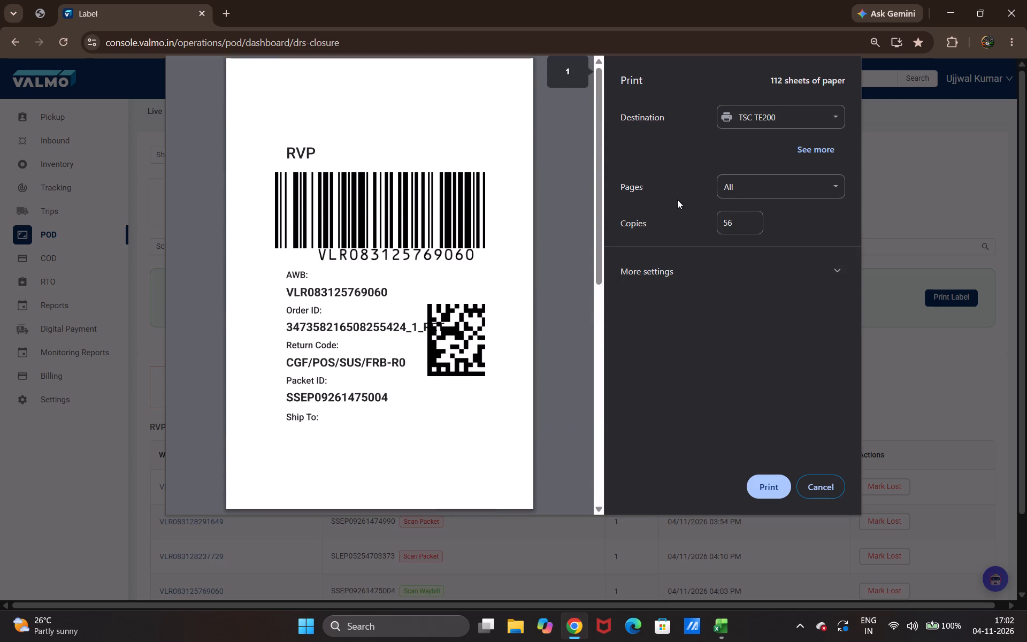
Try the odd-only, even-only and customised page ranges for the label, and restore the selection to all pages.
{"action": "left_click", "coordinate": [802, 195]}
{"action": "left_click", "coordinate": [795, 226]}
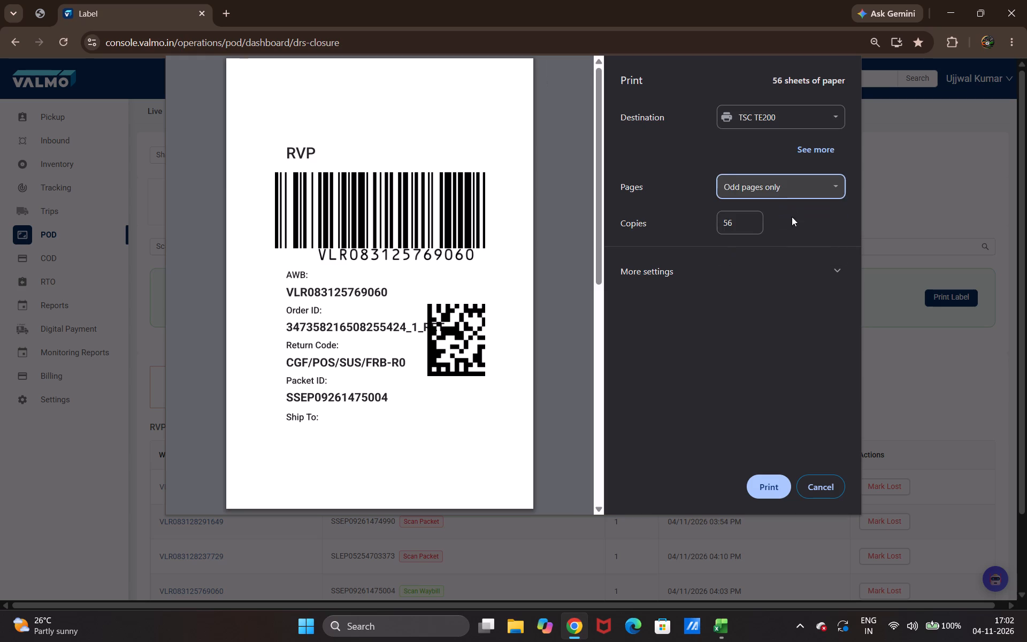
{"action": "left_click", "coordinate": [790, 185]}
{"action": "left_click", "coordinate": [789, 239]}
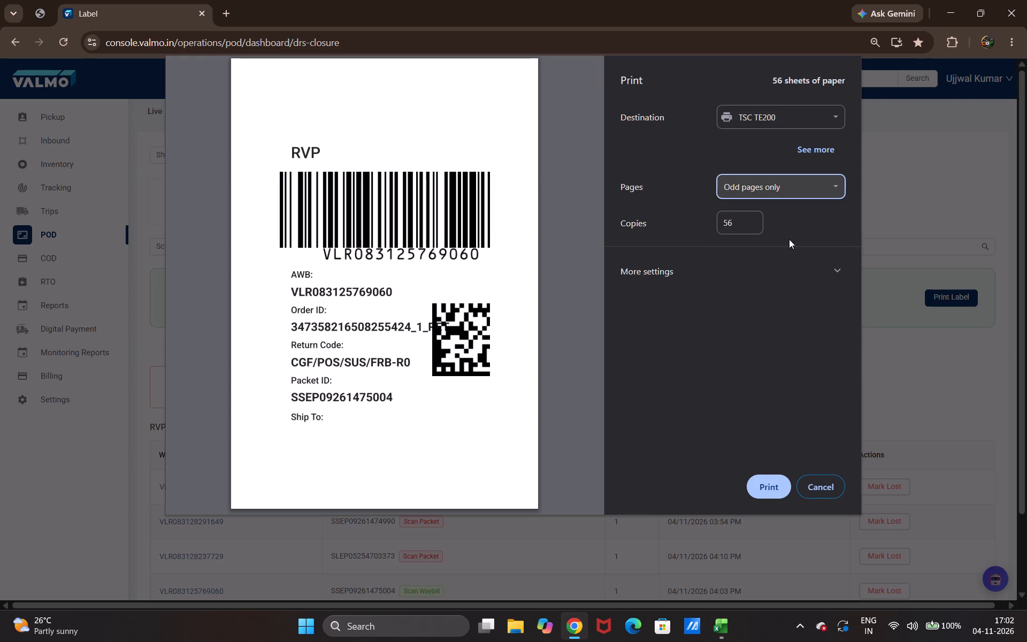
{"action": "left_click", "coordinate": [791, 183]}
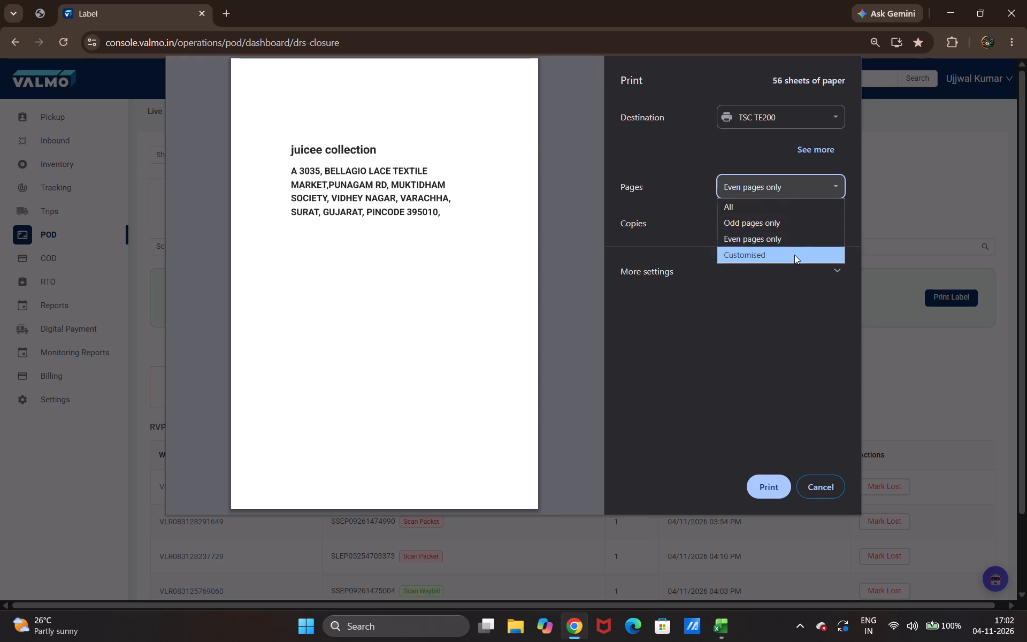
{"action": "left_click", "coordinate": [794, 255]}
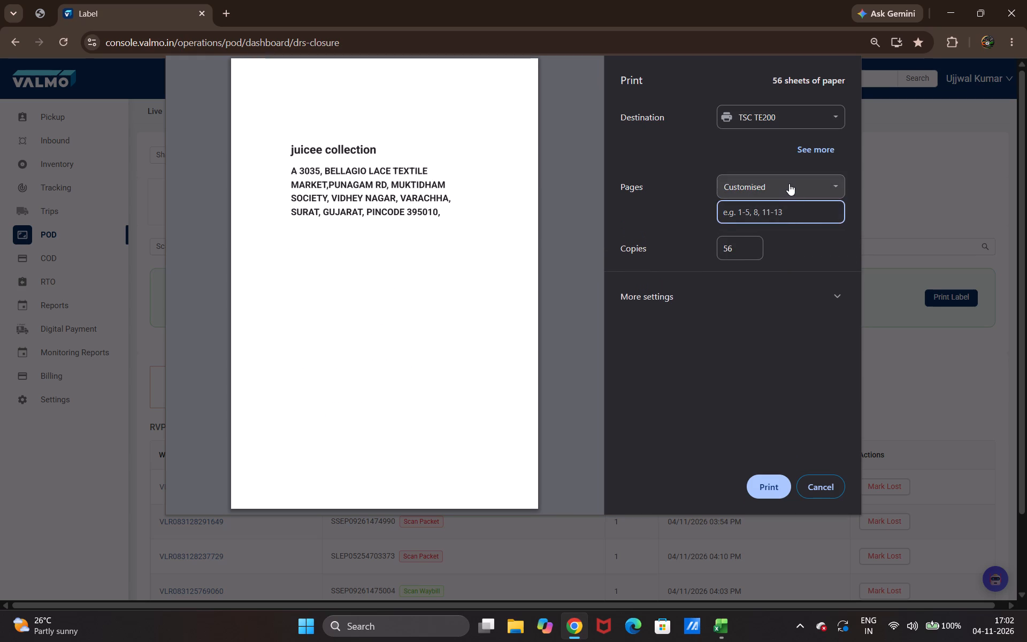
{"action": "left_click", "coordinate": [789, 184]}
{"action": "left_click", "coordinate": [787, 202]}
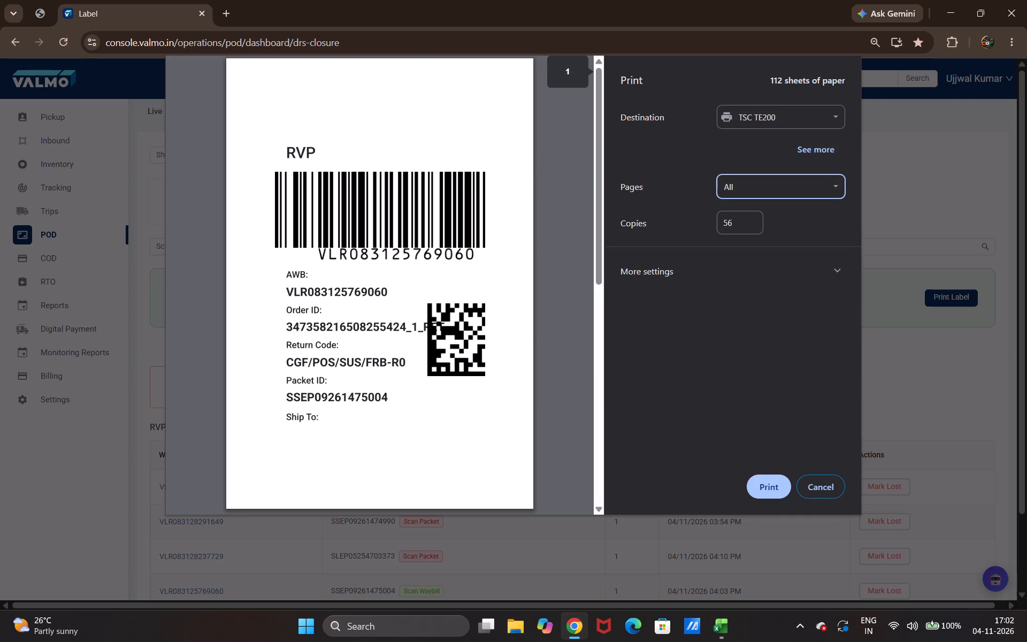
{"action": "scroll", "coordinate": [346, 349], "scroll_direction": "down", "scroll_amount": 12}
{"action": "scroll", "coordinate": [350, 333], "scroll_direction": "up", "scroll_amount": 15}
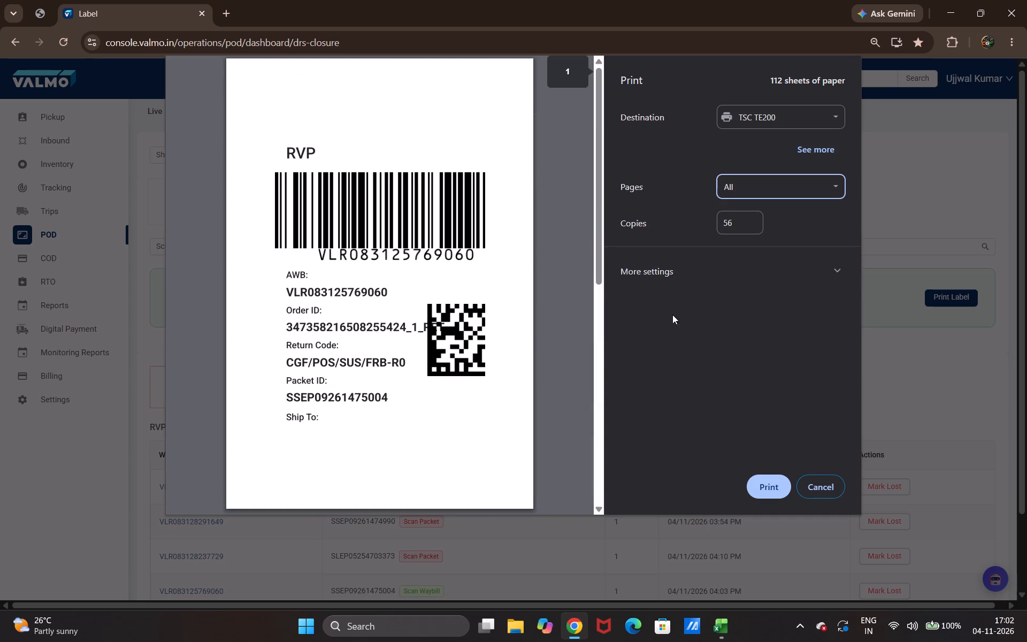
Set the customised print scale to 55 and print the RVP label.
{"action": "left_click", "coordinate": [800, 266]}
{"action": "scroll", "coordinate": [793, 328], "scroll_direction": "down", "scroll_amount": 3}
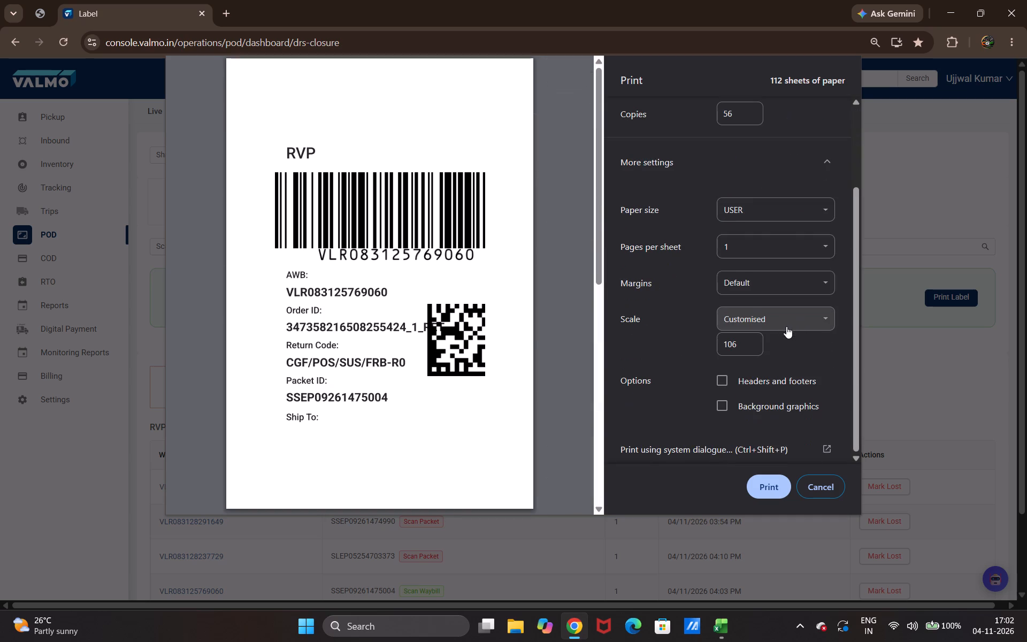
{"action": "left_click", "coordinate": [750, 342]}
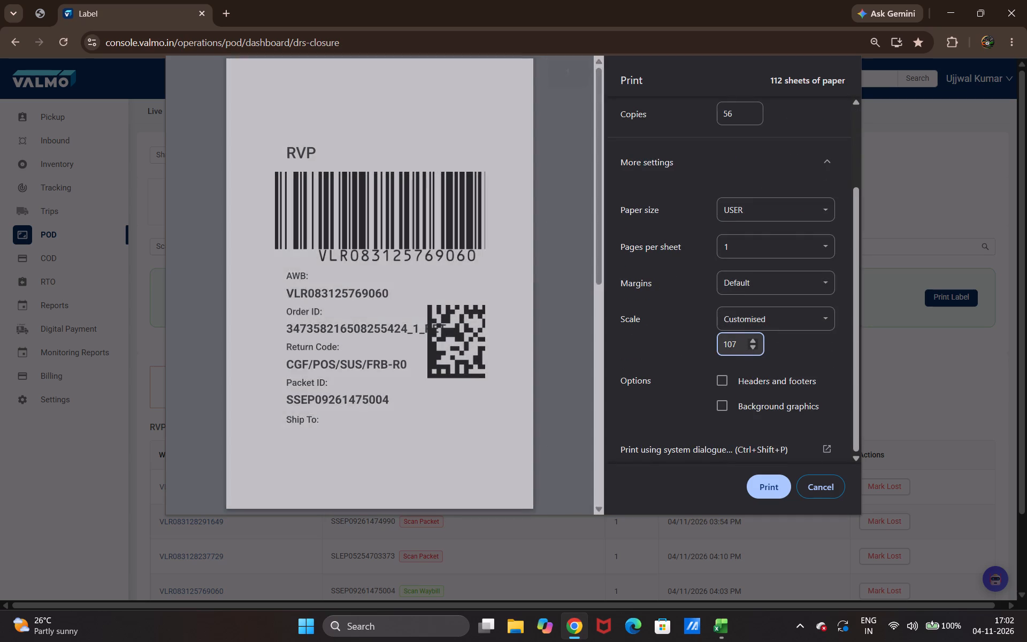
{"action": "key", "text": "BackSpace"}
{"action": "key", "text": "BackSpace"}
{"action": "key", "text": "BackSpace"}
{"action": "key", "text": "BackSpace"}
{"action": "key", "text": "BackSpace"}
{"action": "key", "text": "BackSpace"}
{"action": "key", "text": "BackSpace"}
{"action": "key", "text": "BackSpace"}
{"action": "type", "text": "55"}
{"action": "scroll", "coordinate": [745, 345], "scroll_direction": "up", "scroll_amount": 1}
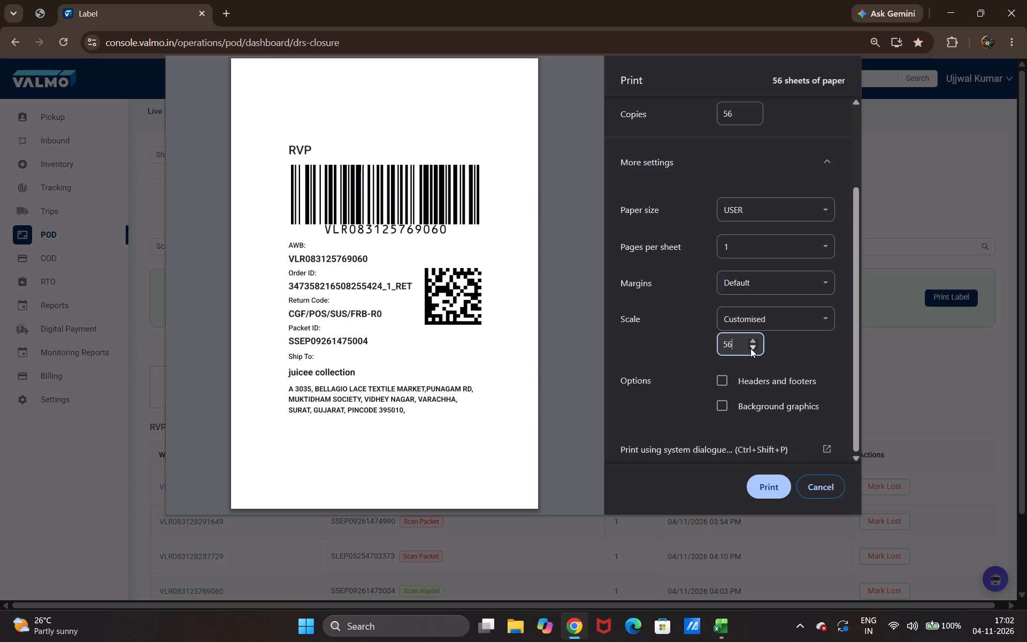
{"action": "key", "text": "BackSpace"}
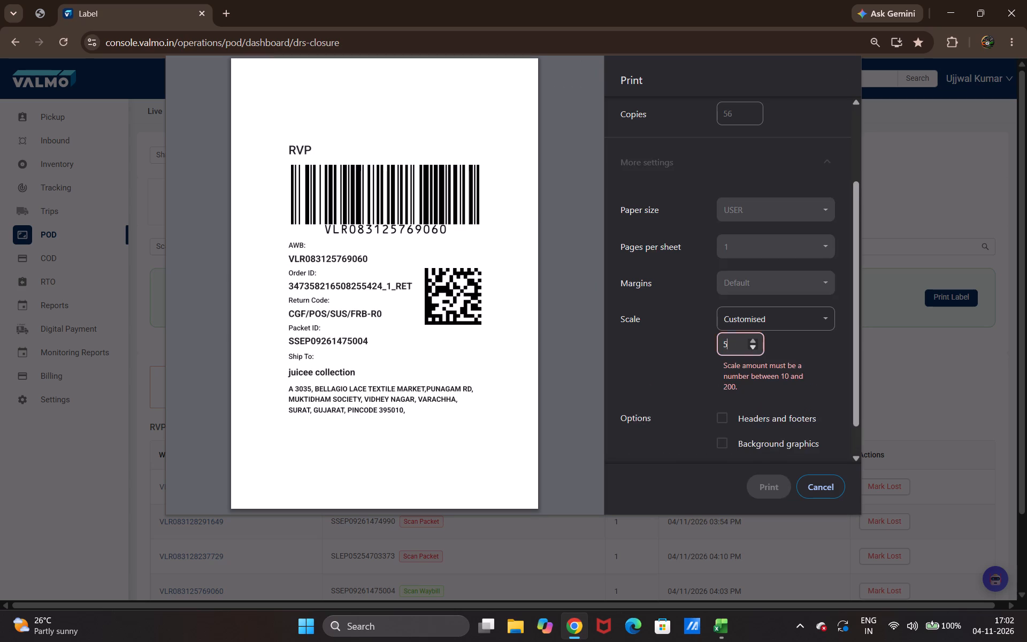
{"action": "key", "text": "5"}
{"action": "scroll", "coordinate": [391, 346], "scroll_direction": "down", "scroll_amount": 9}
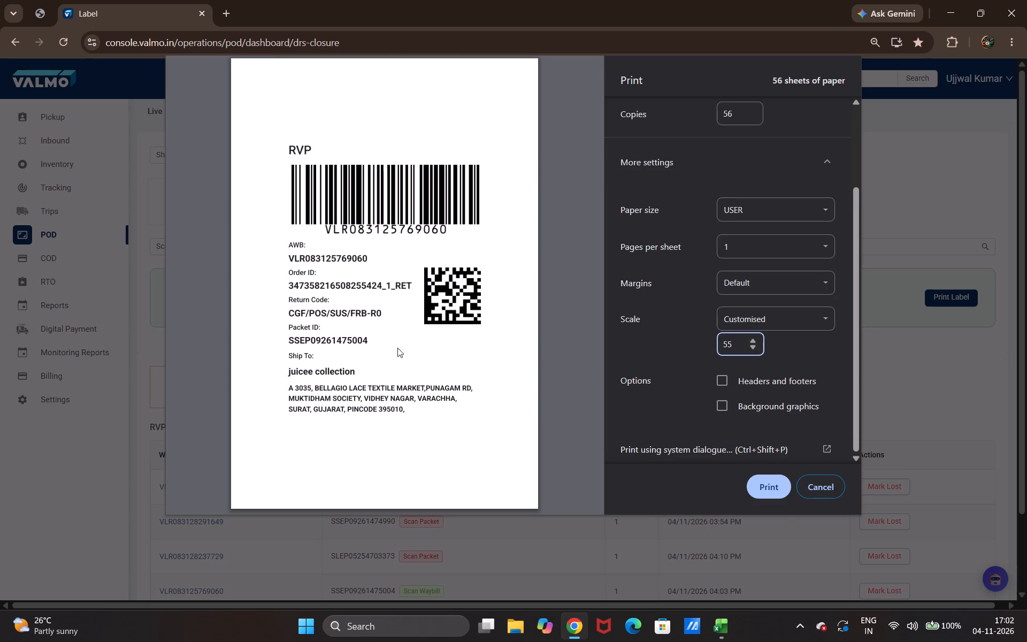
{"action": "left_click", "coordinate": [770, 485]}
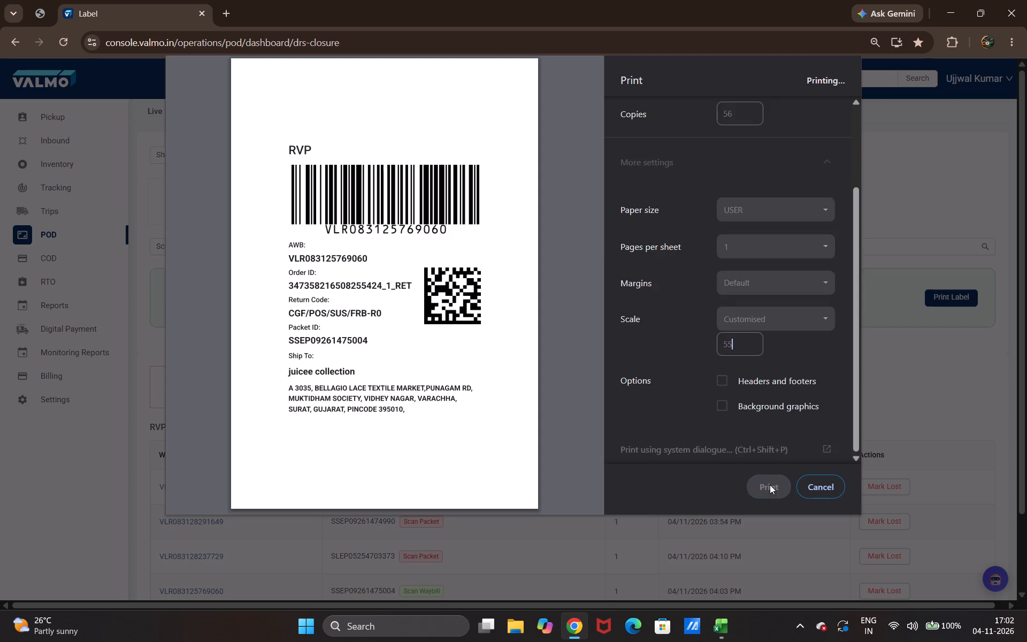
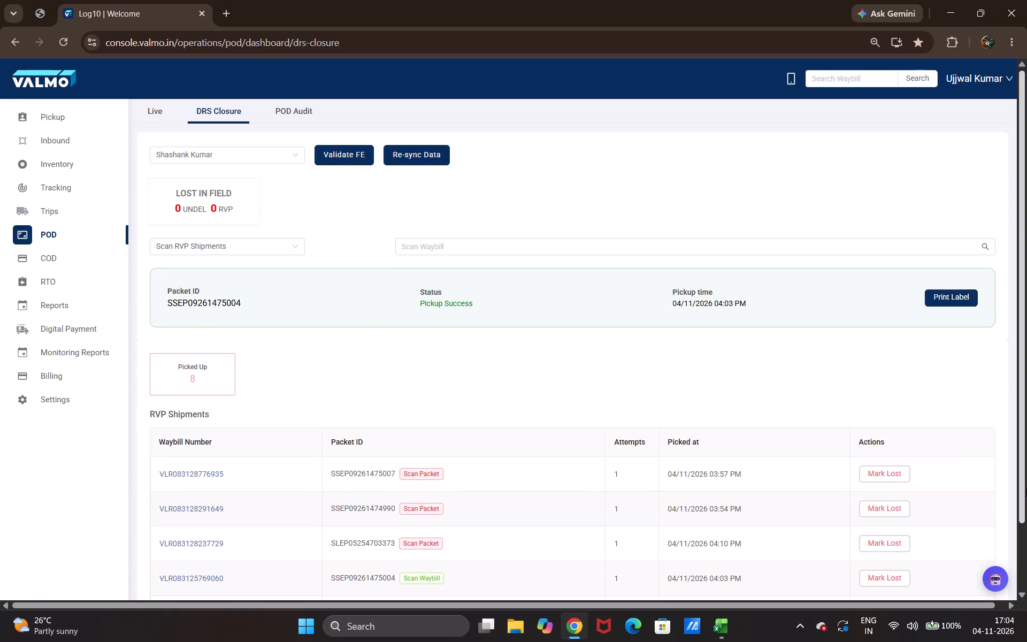
{"action": "left_click", "coordinate": [956, 297]}
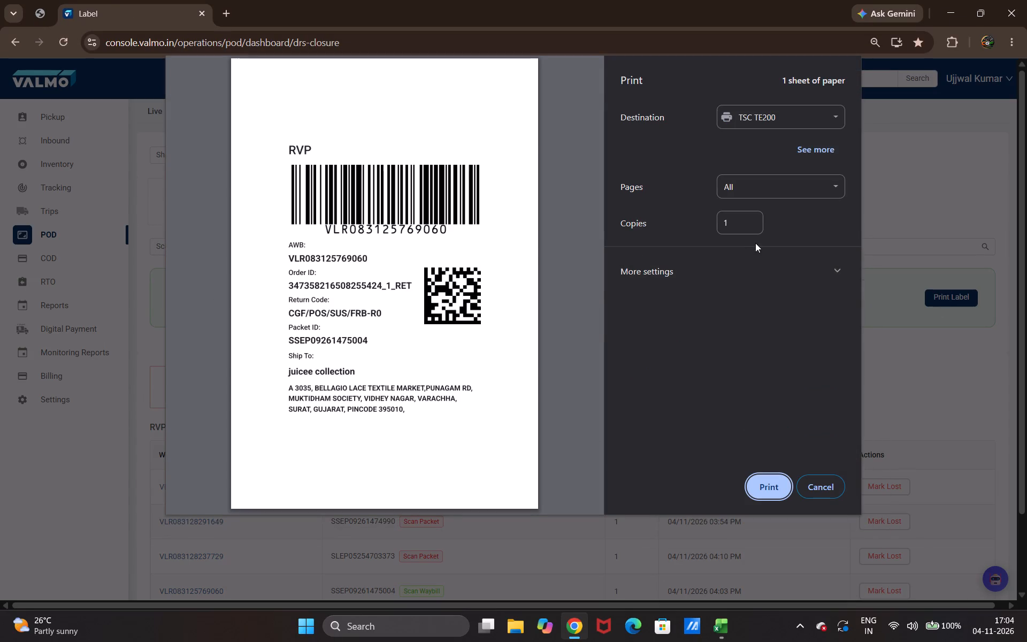
{"action": "left_click", "coordinate": [775, 261]}
{"action": "scroll", "coordinate": [777, 327], "scroll_direction": "down", "scroll_amount": 1}
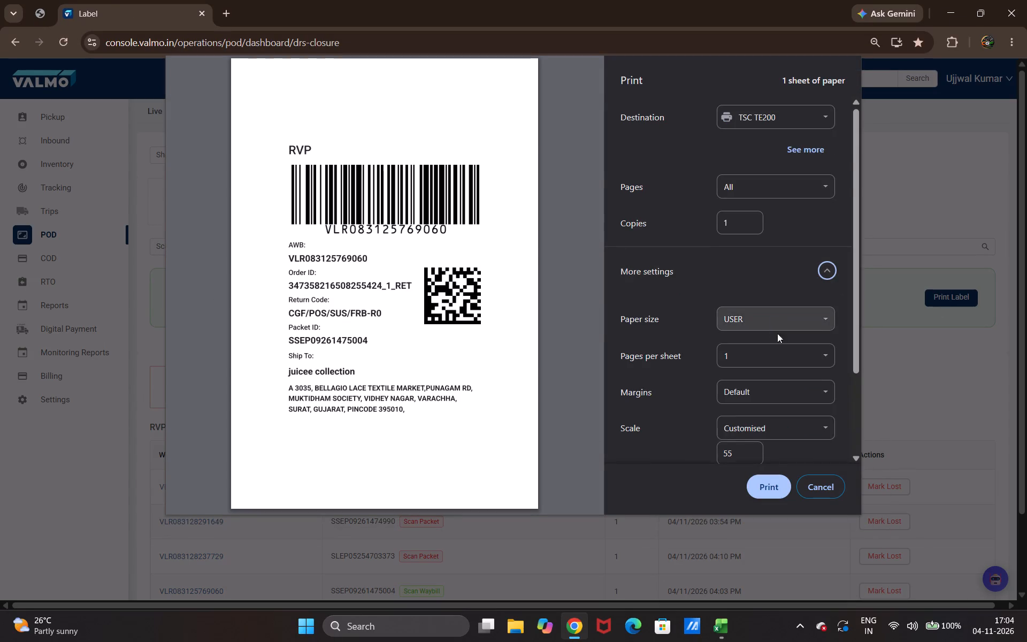
{"action": "scroll", "coordinate": [777, 333], "scroll_direction": "down", "scroll_amount": 1}
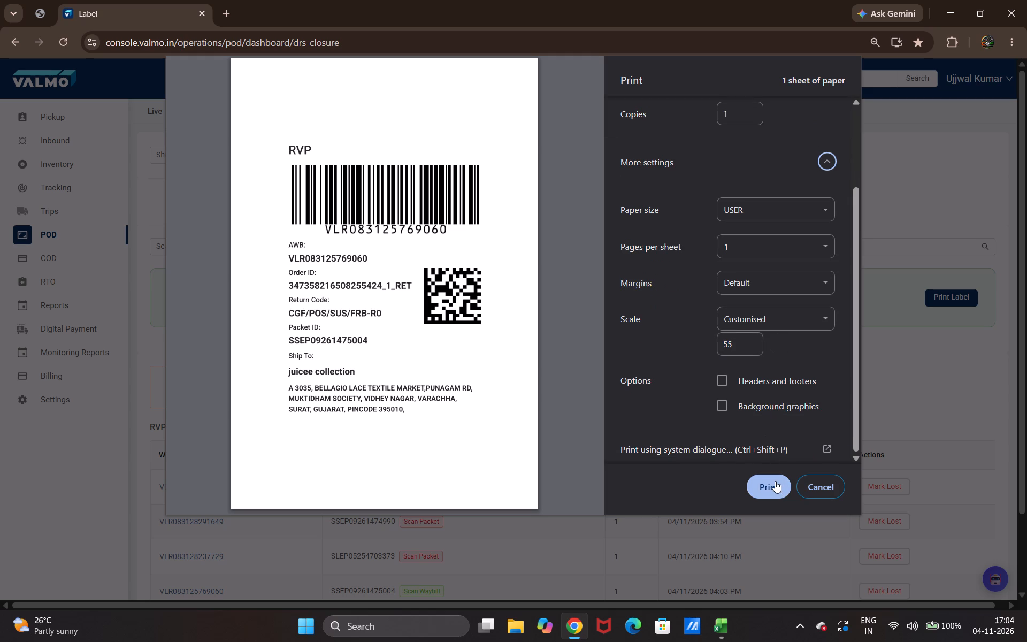
{"action": "left_click", "coordinate": [775, 481]}
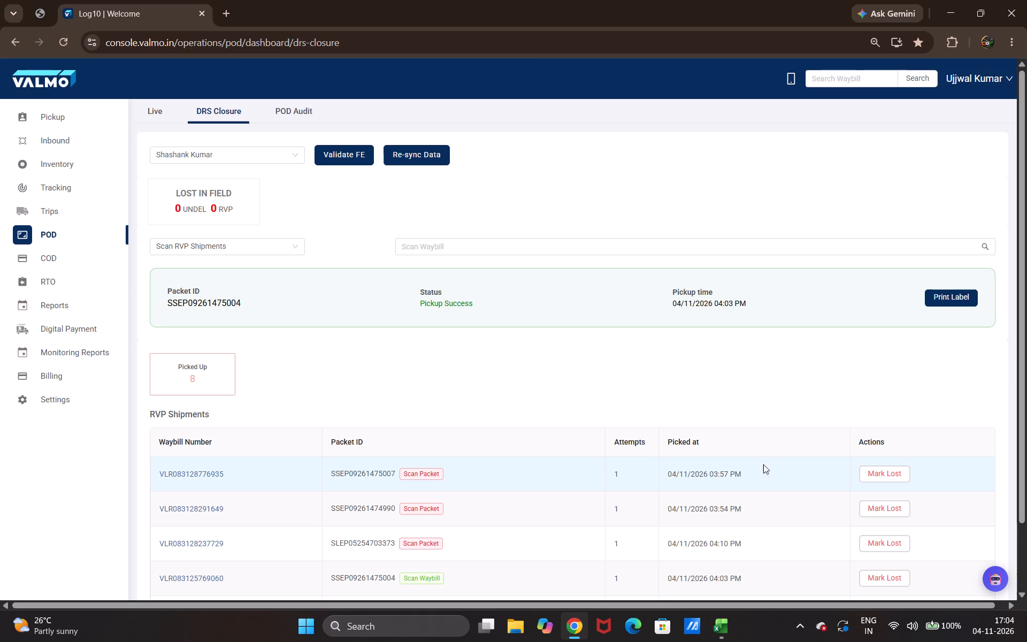
{"action": "left_click", "coordinate": [797, 244]}
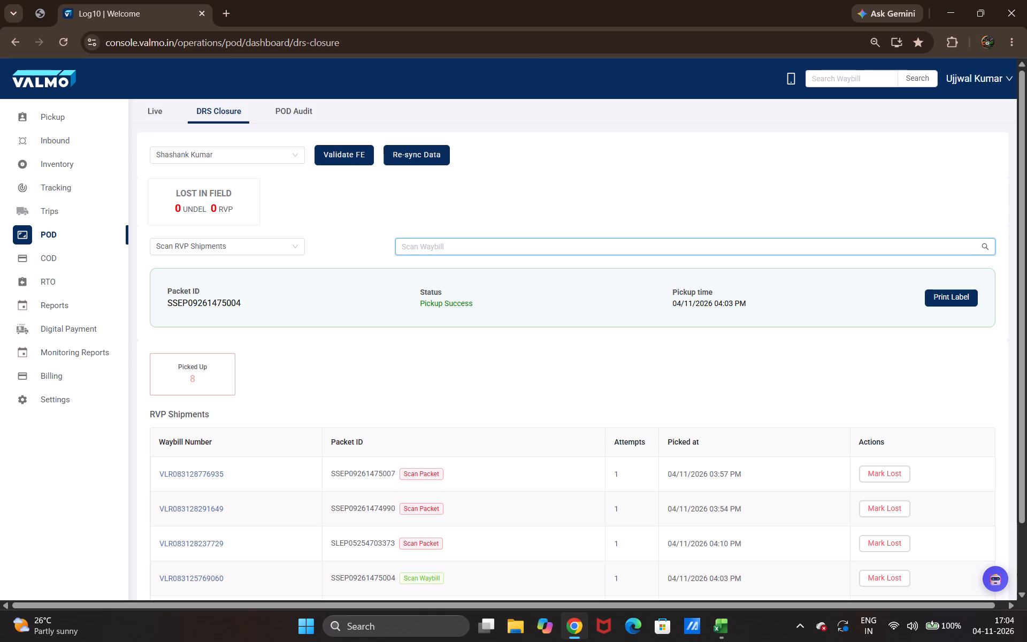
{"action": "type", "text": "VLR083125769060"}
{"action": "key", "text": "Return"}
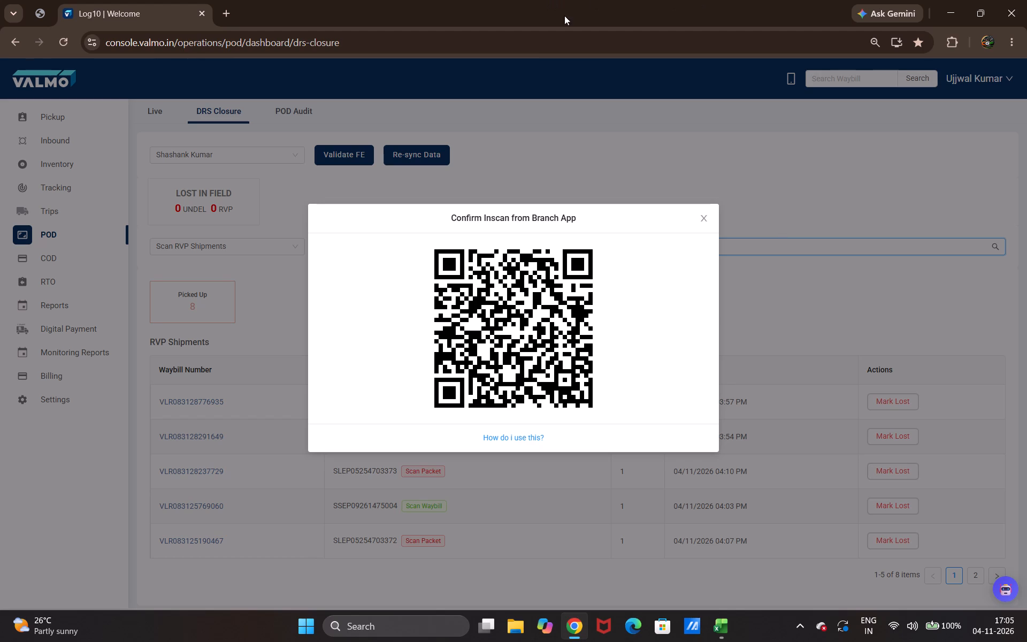
{"action": "left_click", "coordinate": [710, 216]}
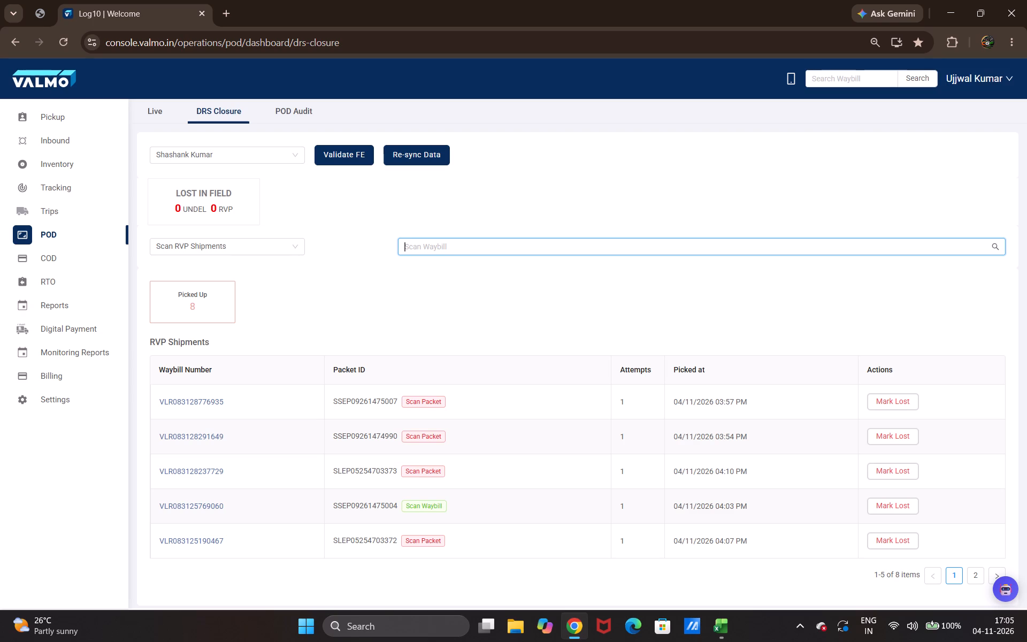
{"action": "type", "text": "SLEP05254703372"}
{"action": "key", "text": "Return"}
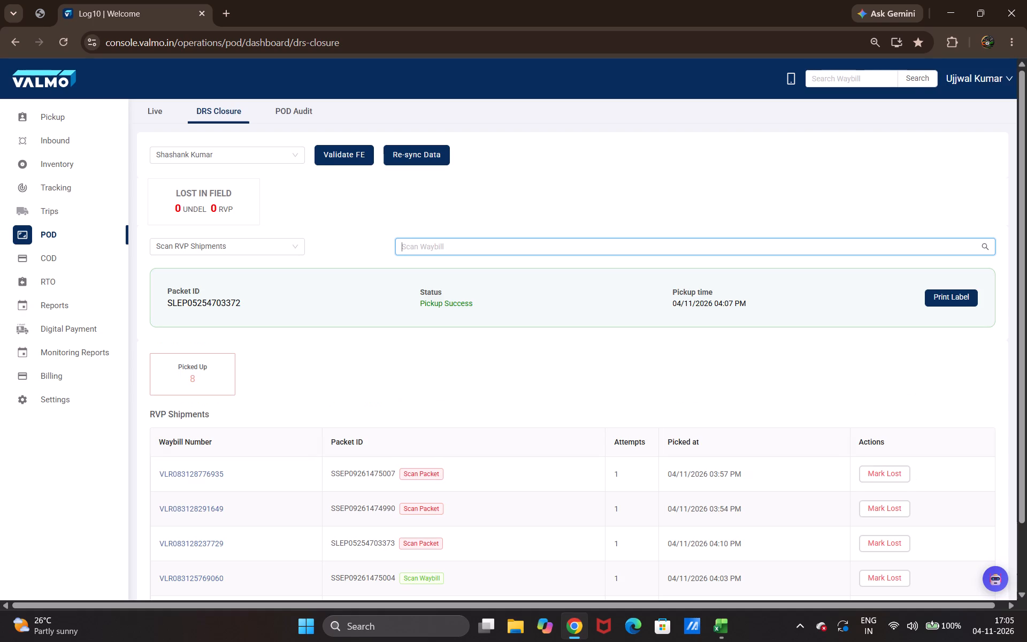
{"action": "left_click", "coordinate": [945, 291]}
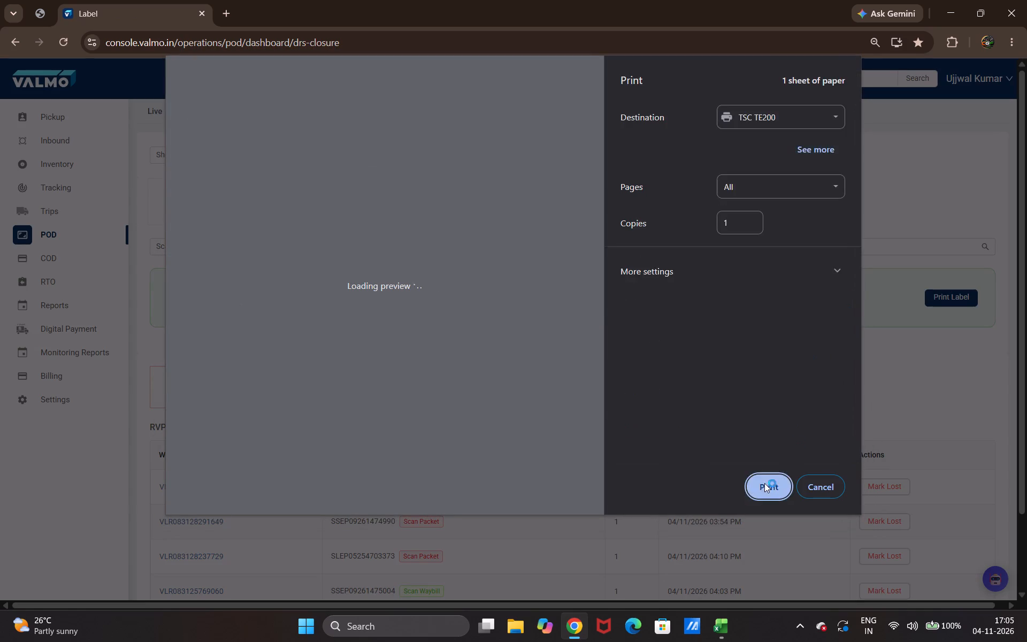
{"action": "left_click", "coordinate": [764, 483]}
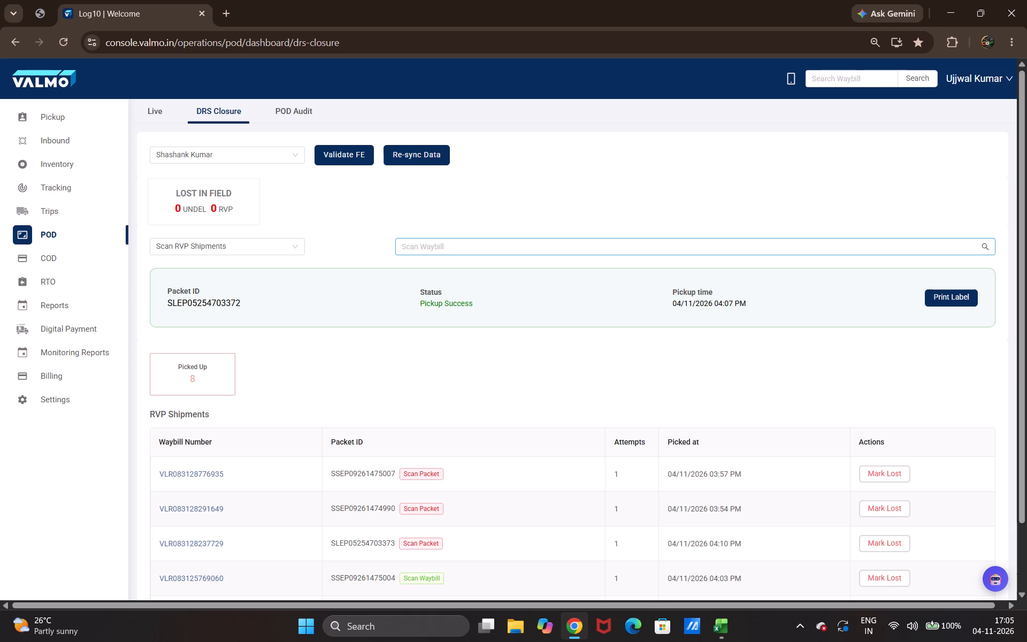
{"action": "left_click", "coordinate": [695, 246]}
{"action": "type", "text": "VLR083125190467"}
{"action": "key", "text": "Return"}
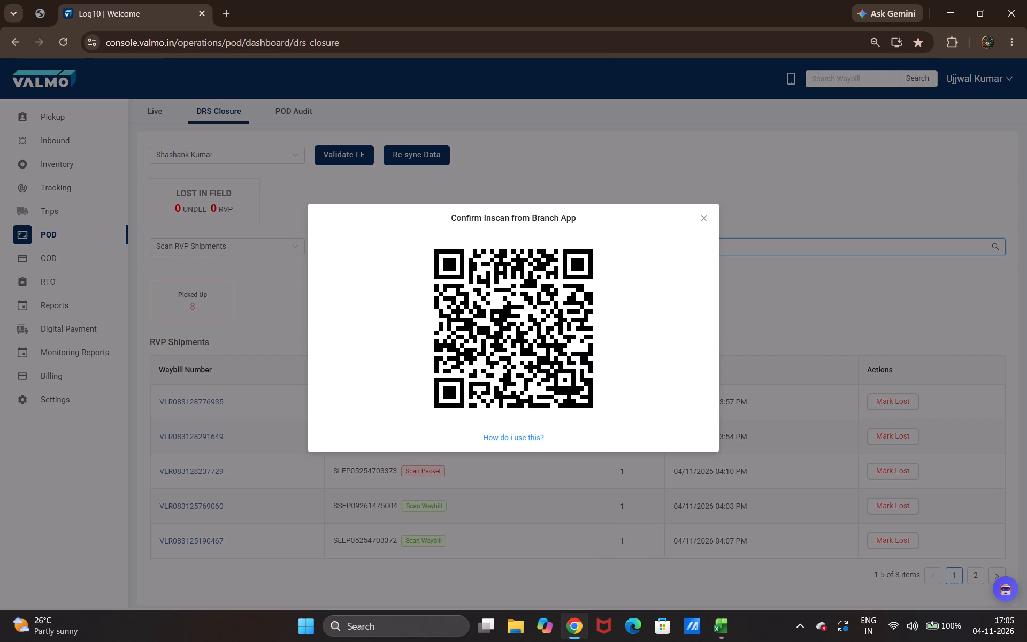
{"action": "left_click", "coordinate": [703, 219]}
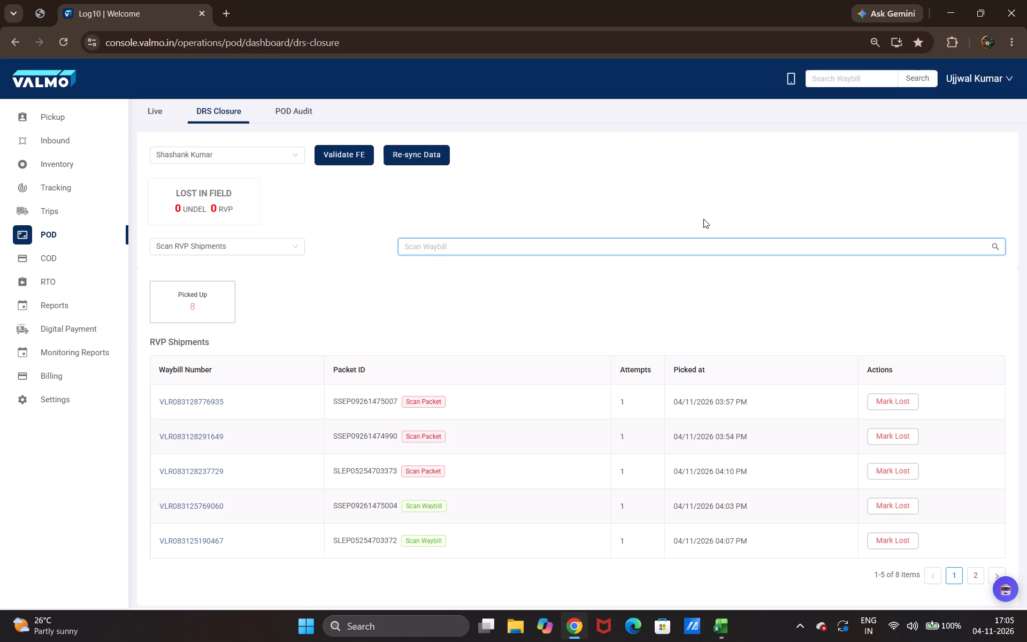
{"action": "left_click", "coordinate": [899, 250]}
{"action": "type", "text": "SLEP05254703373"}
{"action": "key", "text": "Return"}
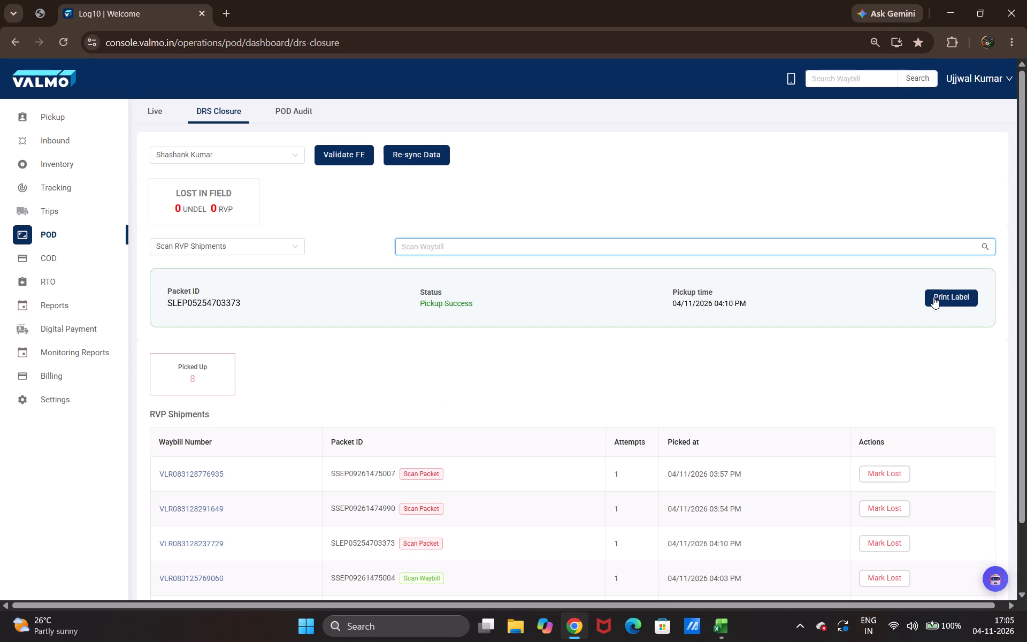
{"action": "left_click", "coordinate": [933, 297]}
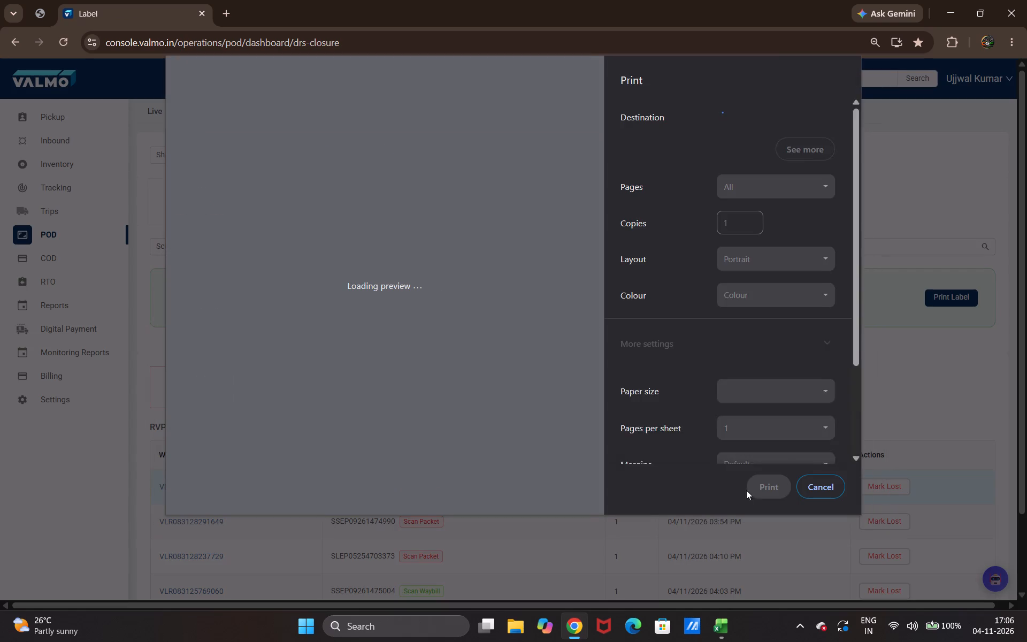
{"action": "left_click", "coordinate": [761, 488]}
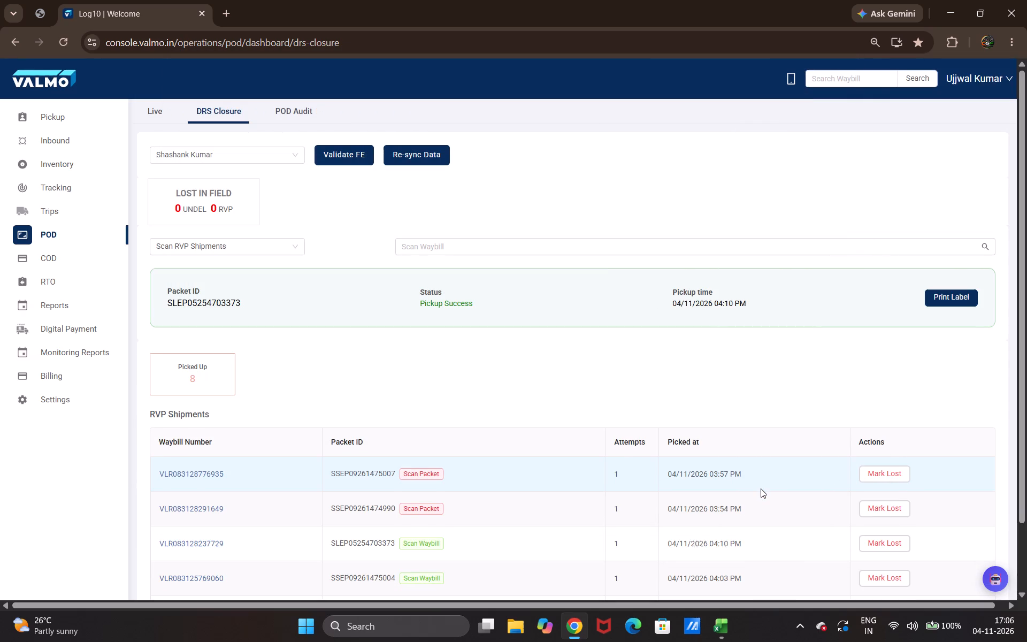
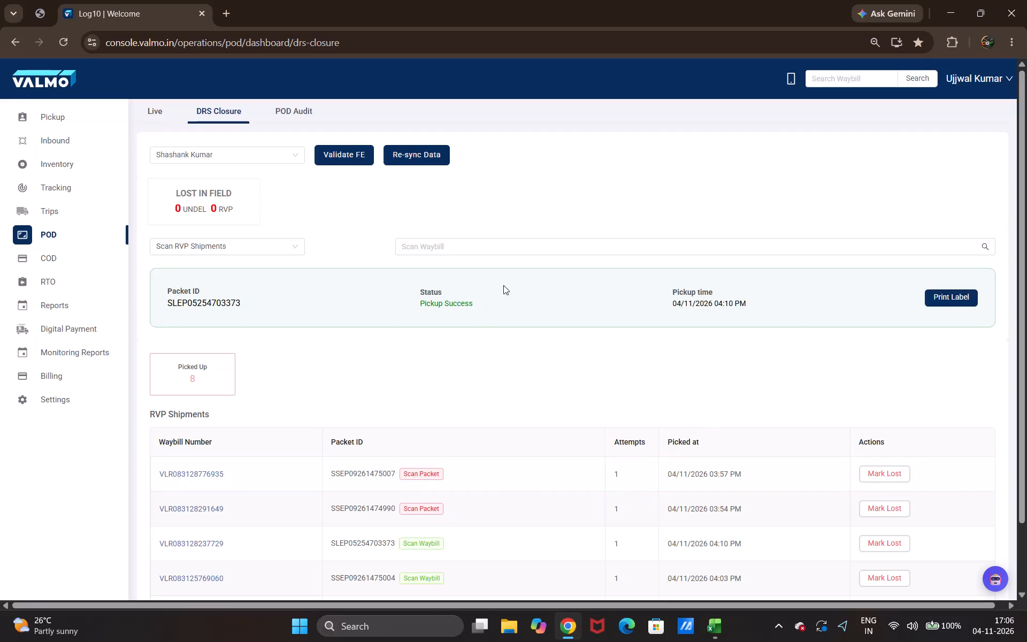
{"action": "left_click", "coordinate": [541, 247]}
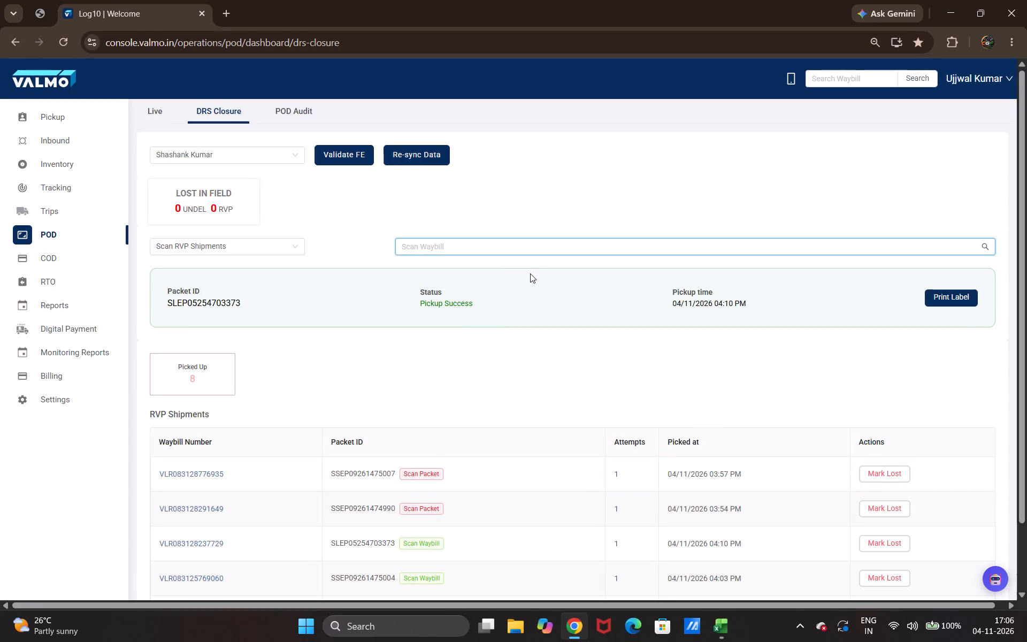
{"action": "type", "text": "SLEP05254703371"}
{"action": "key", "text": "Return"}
{"action": "left_click", "coordinate": [942, 293]}
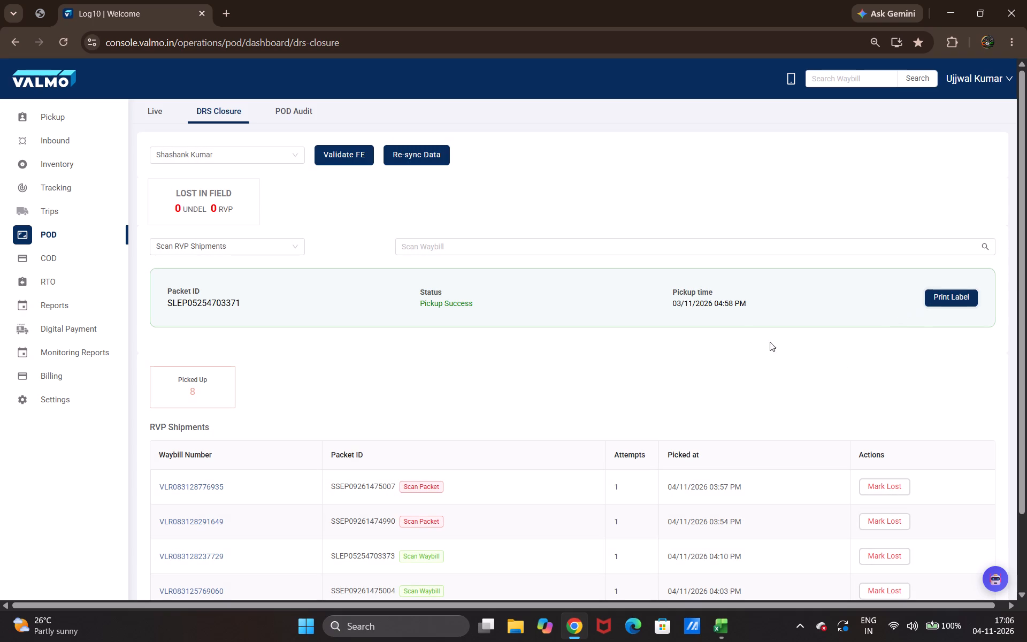
{"action": "left_click", "coordinate": [767, 480]}
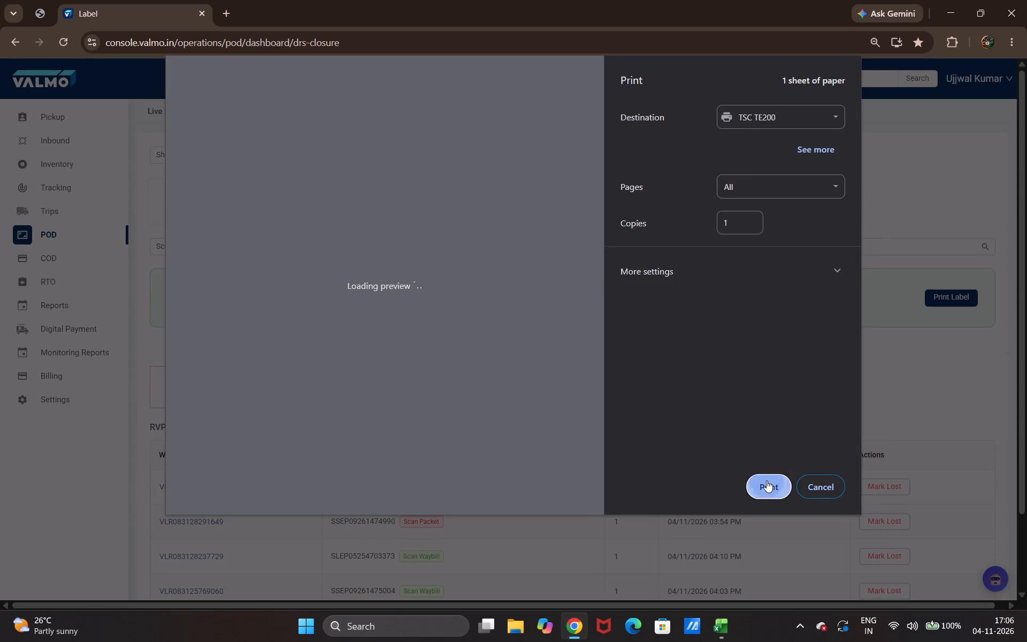
{"action": "left_click", "coordinate": [651, 243]}
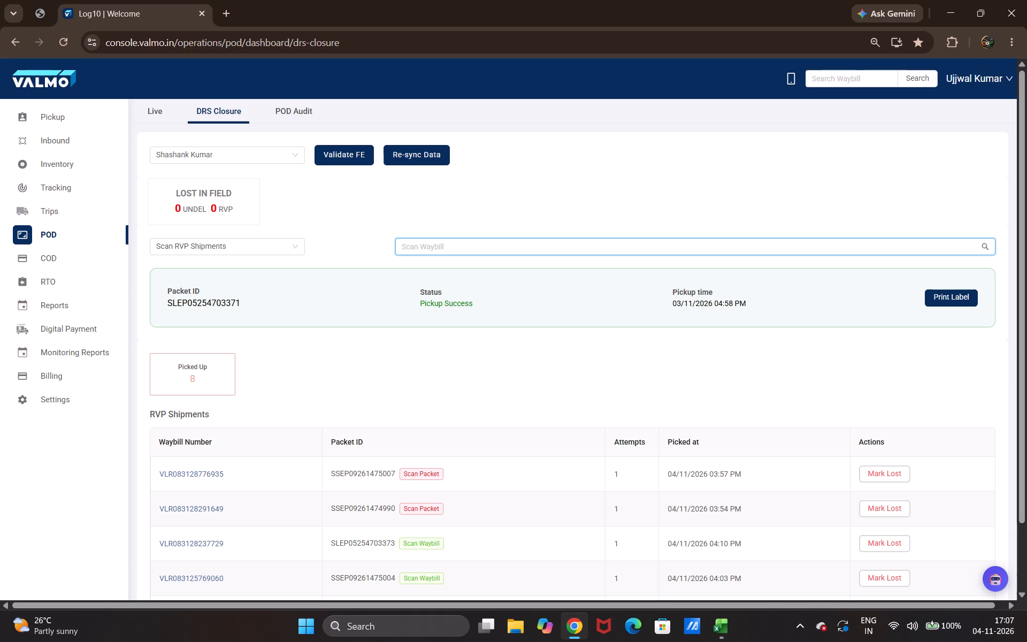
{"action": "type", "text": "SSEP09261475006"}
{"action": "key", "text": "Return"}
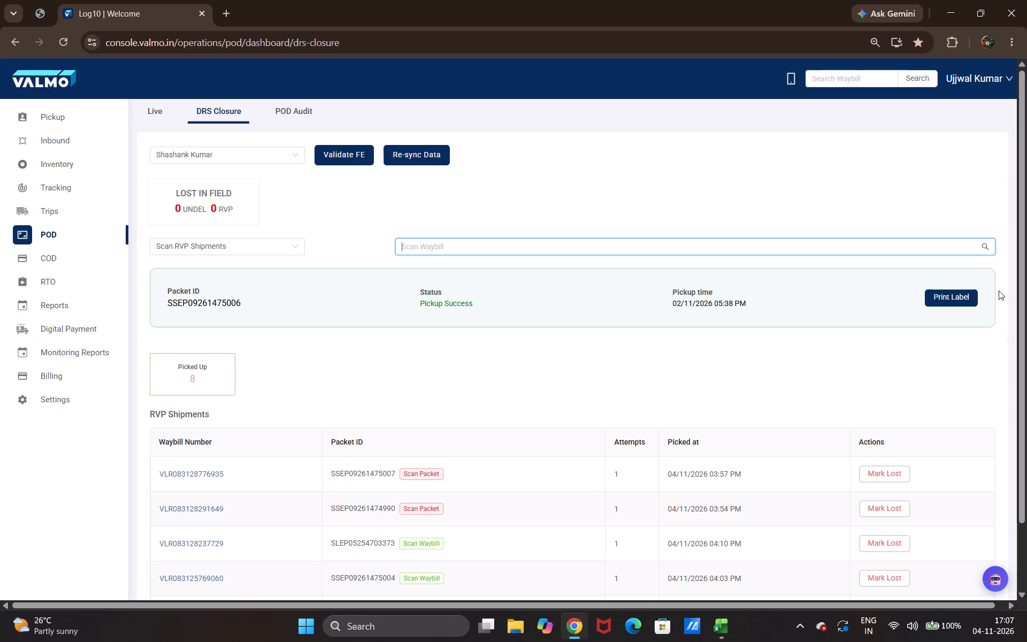
{"action": "left_click", "coordinate": [967, 293]}
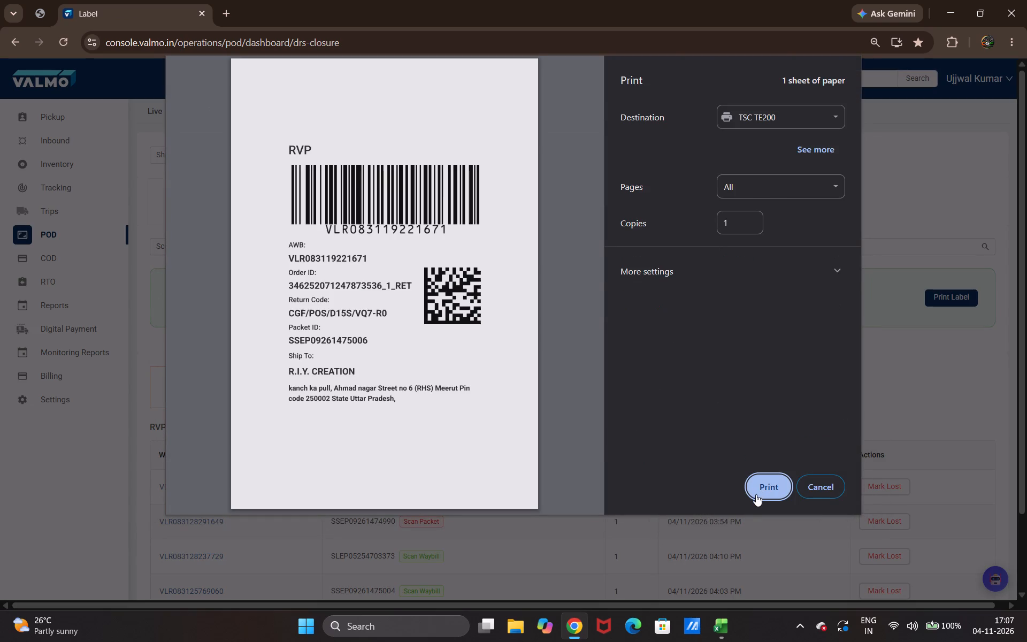
{"action": "scroll", "coordinate": [400, 388], "scroll_direction": "down", "scroll_amount": 4}
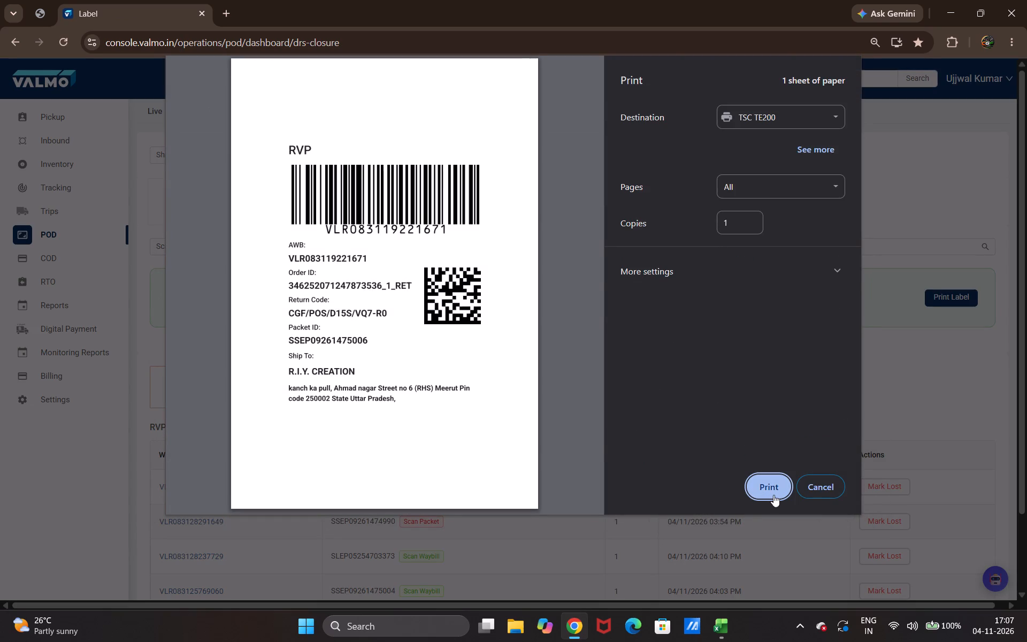
{"action": "left_click", "coordinate": [766, 487]}
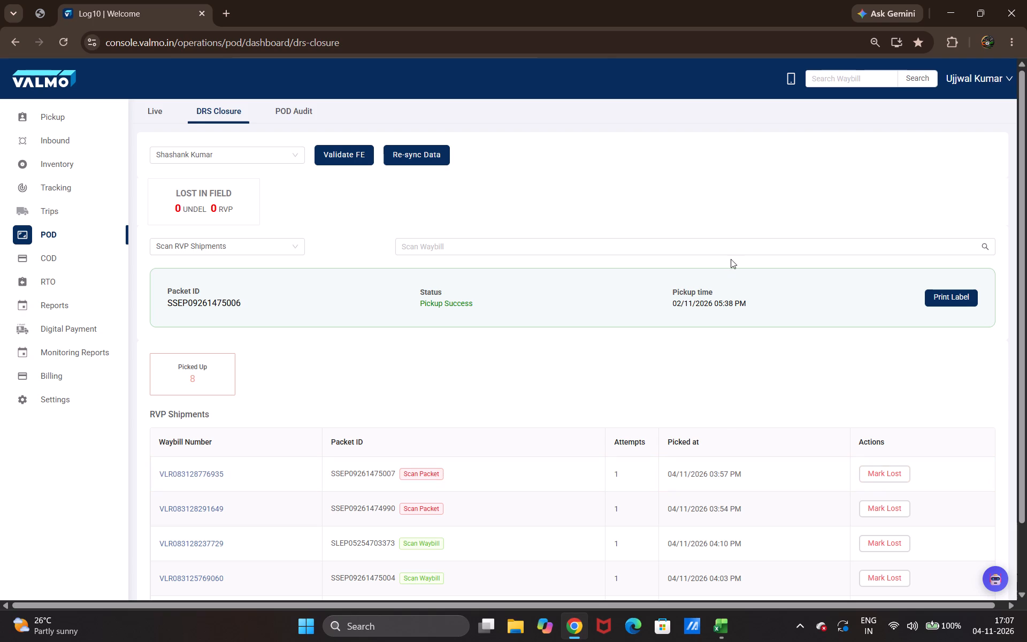
{"action": "left_click", "coordinate": [742, 246]}
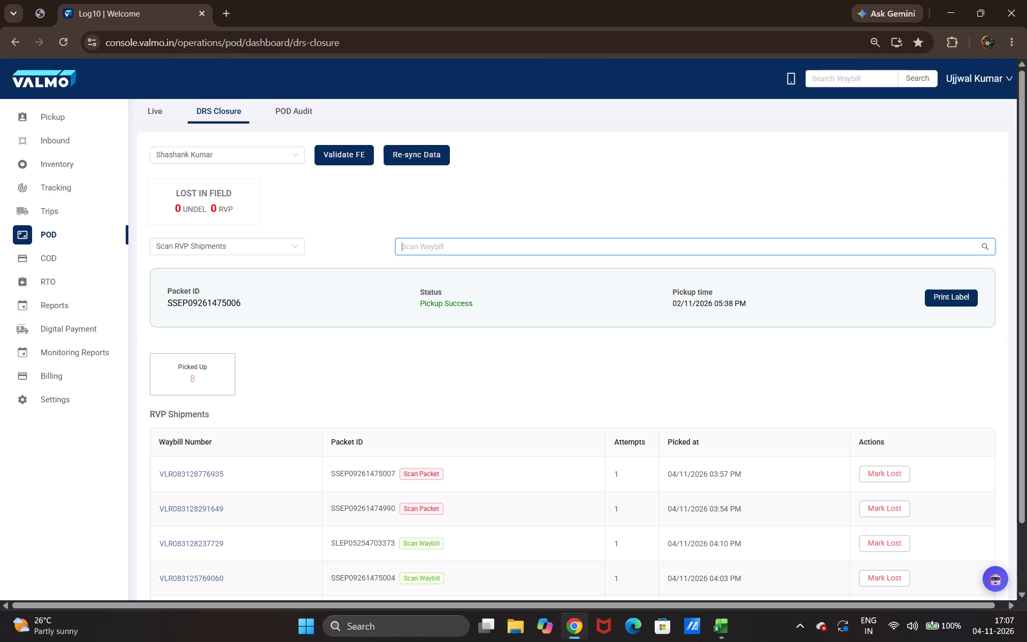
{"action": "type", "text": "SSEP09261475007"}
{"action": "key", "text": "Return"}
{"action": "left_click", "coordinate": [945, 294]}
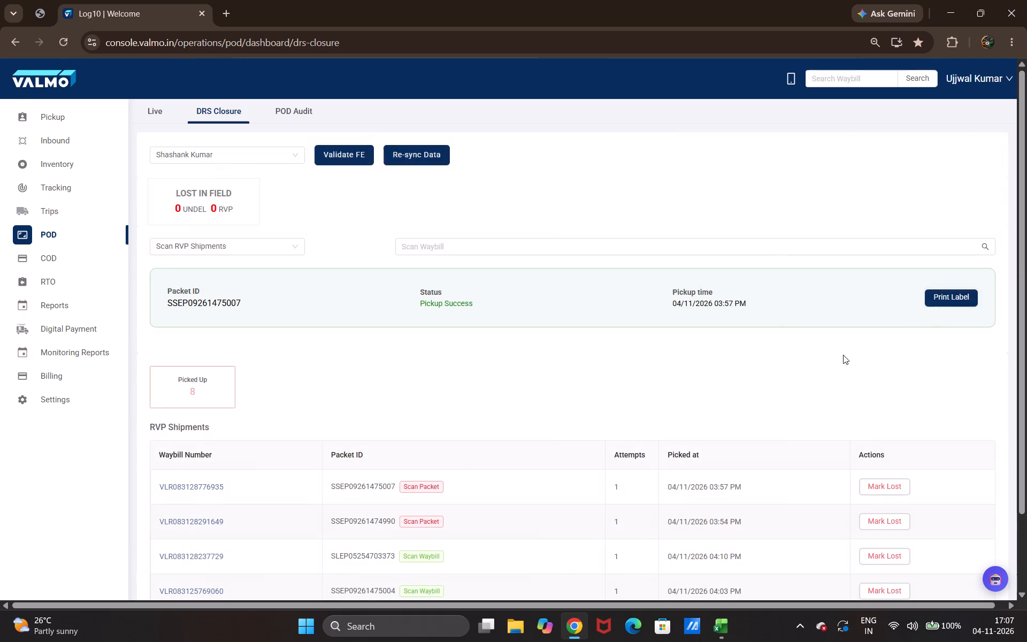
{"action": "left_click", "coordinate": [772, 485]}
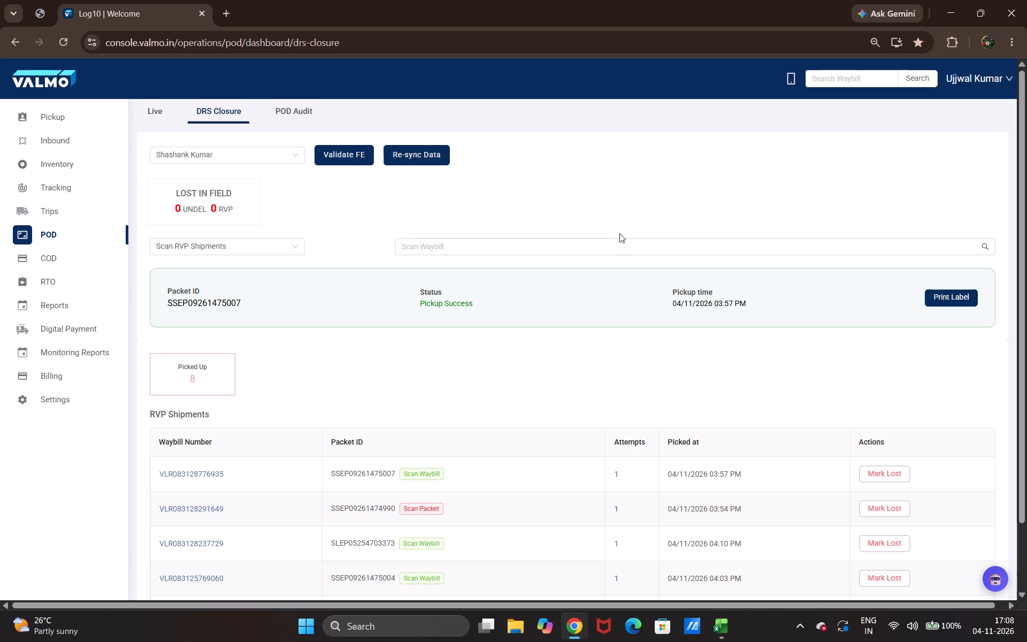
{"action": "left_click", "coordinate": [630, 245]}
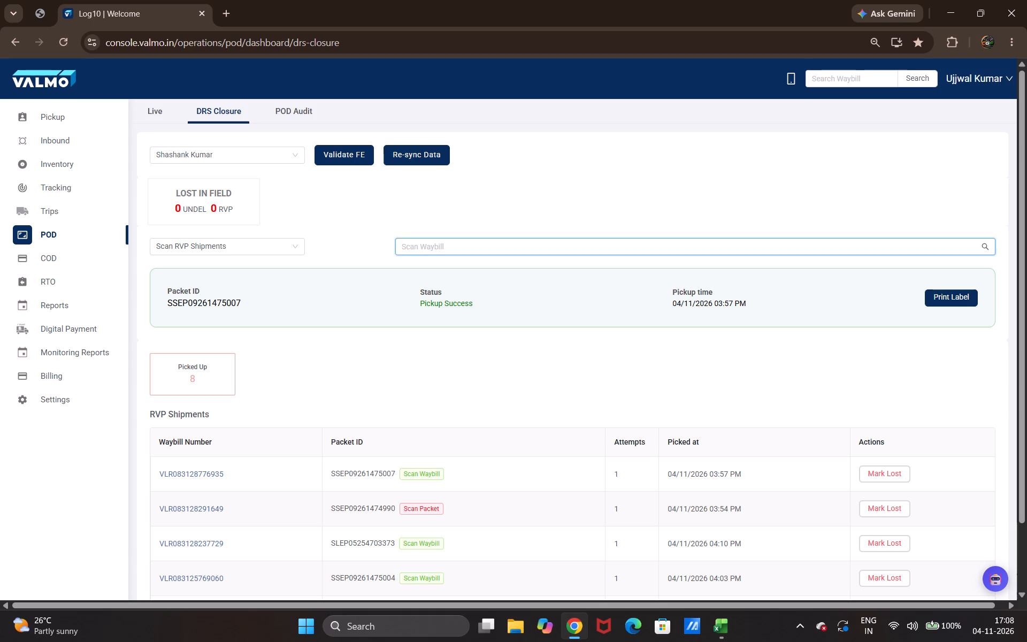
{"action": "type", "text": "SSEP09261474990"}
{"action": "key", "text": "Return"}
{"action": "left_click", "coordinate": [951, 295]}
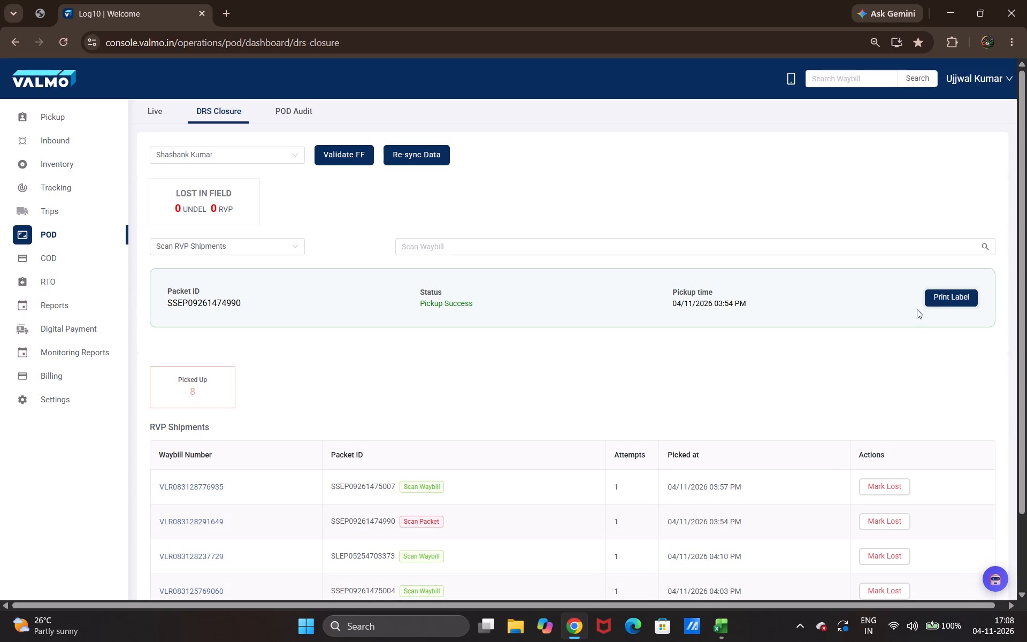
{"action": "left_click", "coordinate": [767, 488]}
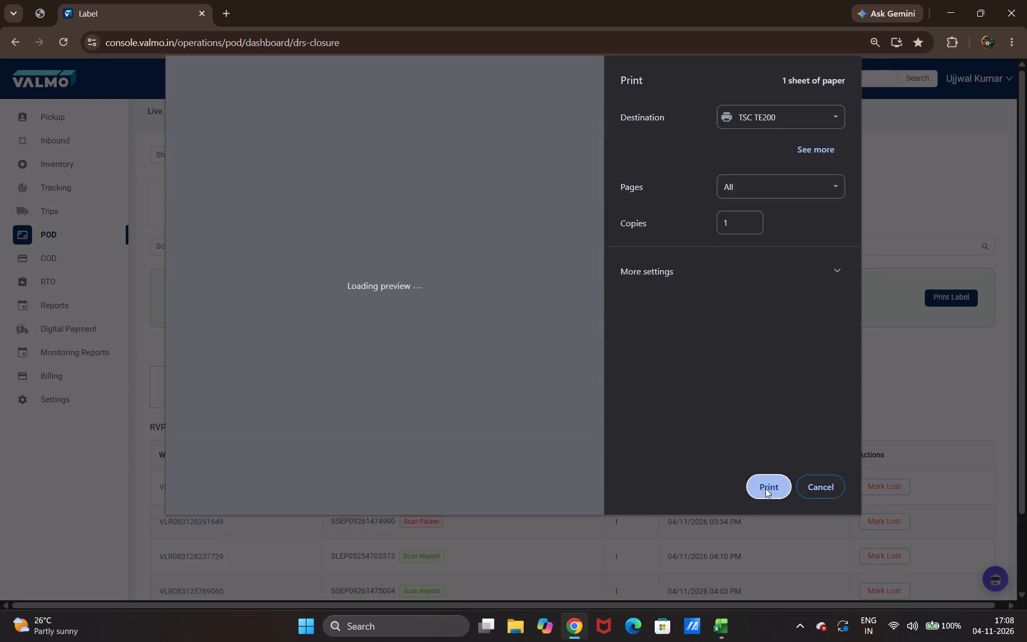
{"action": "left_click", "coordinate": [661, 245]}
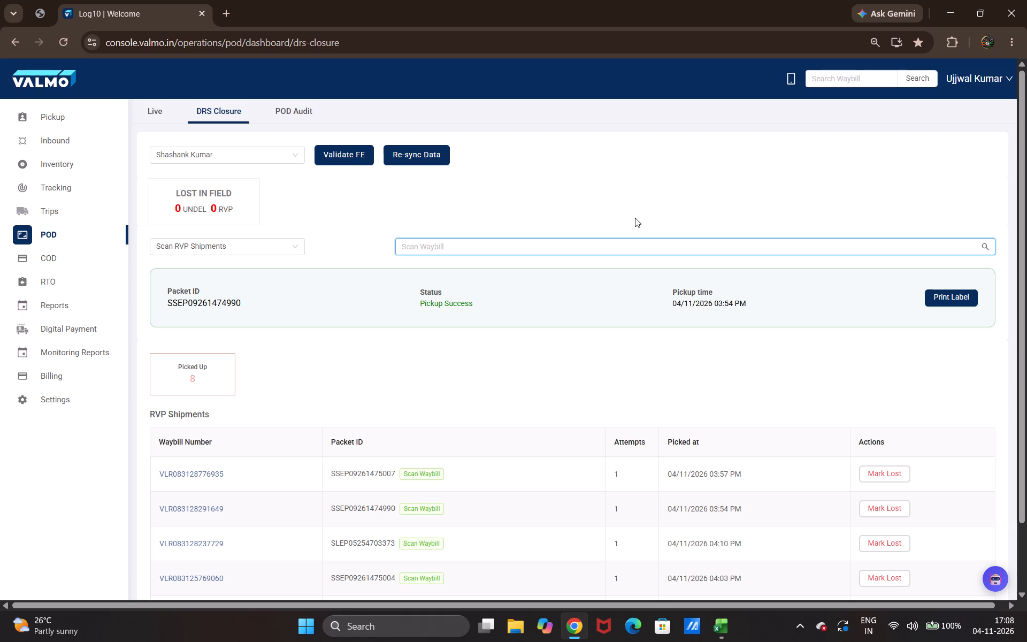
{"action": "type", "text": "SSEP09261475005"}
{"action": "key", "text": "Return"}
{"action": "left_click", "coordinate": [964, 295]}
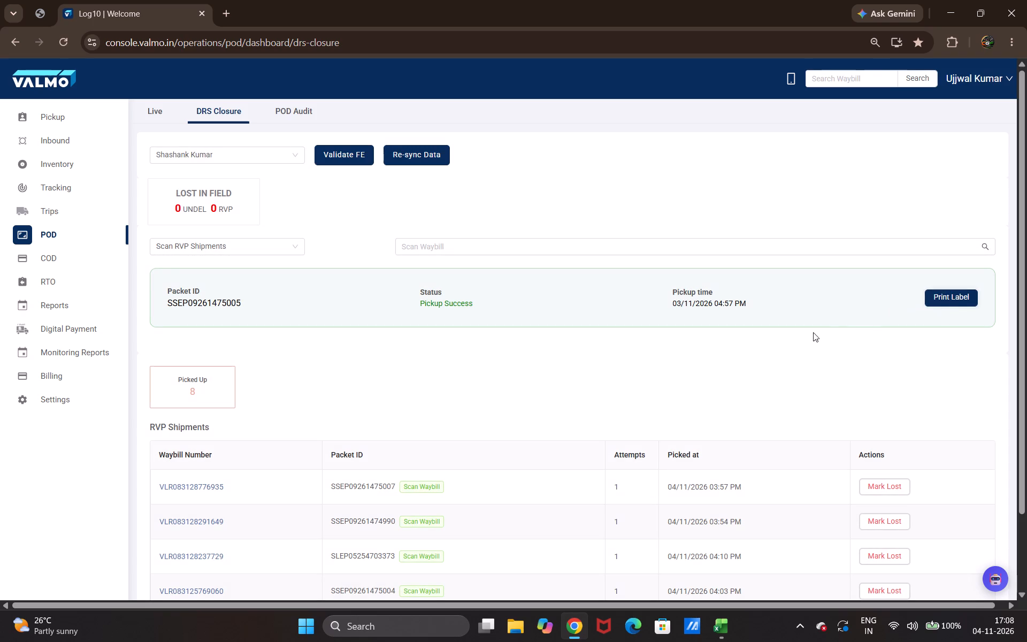
{"action": "left_click", "coordinate": [768, 484]}
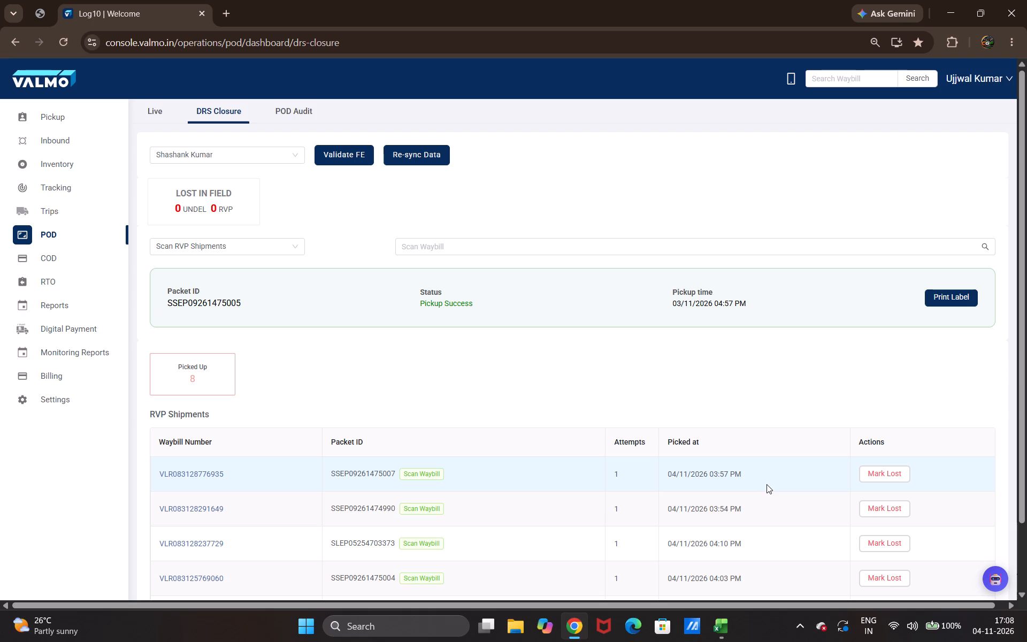
{"action": "left_click", "coordinate": [815, 244]}
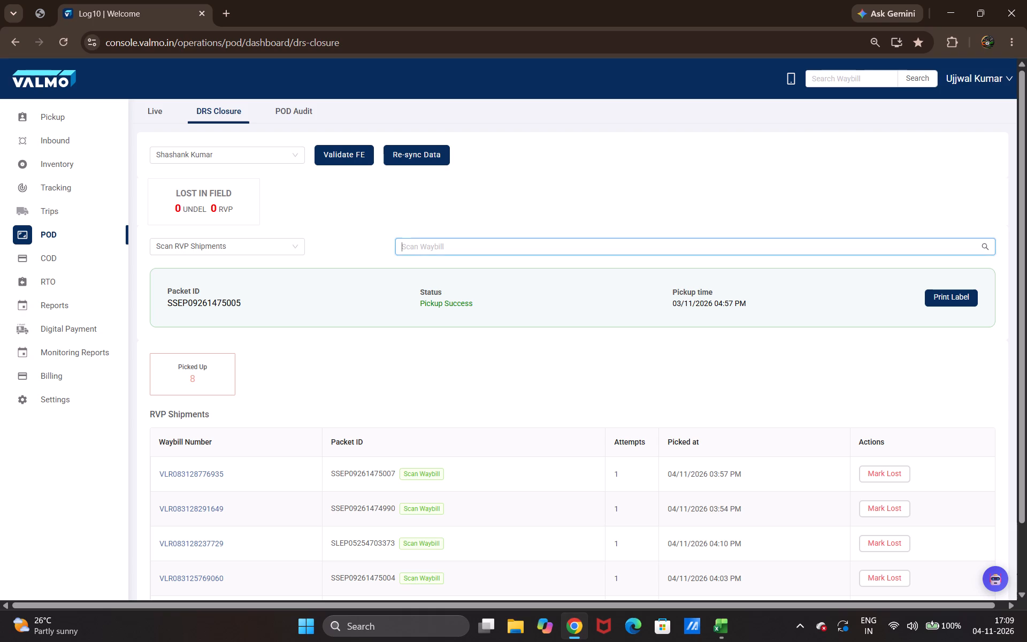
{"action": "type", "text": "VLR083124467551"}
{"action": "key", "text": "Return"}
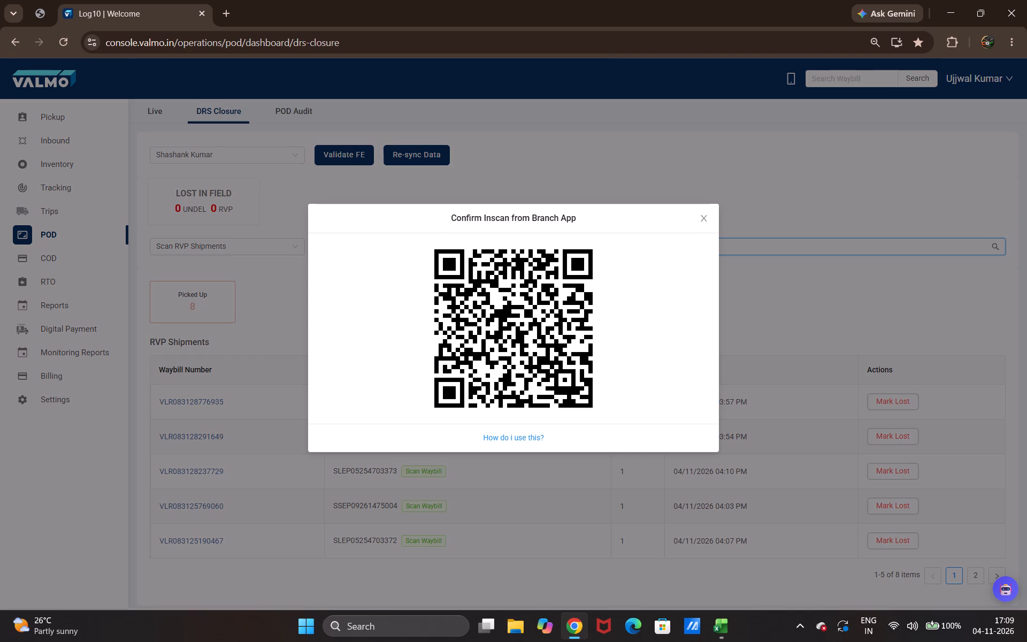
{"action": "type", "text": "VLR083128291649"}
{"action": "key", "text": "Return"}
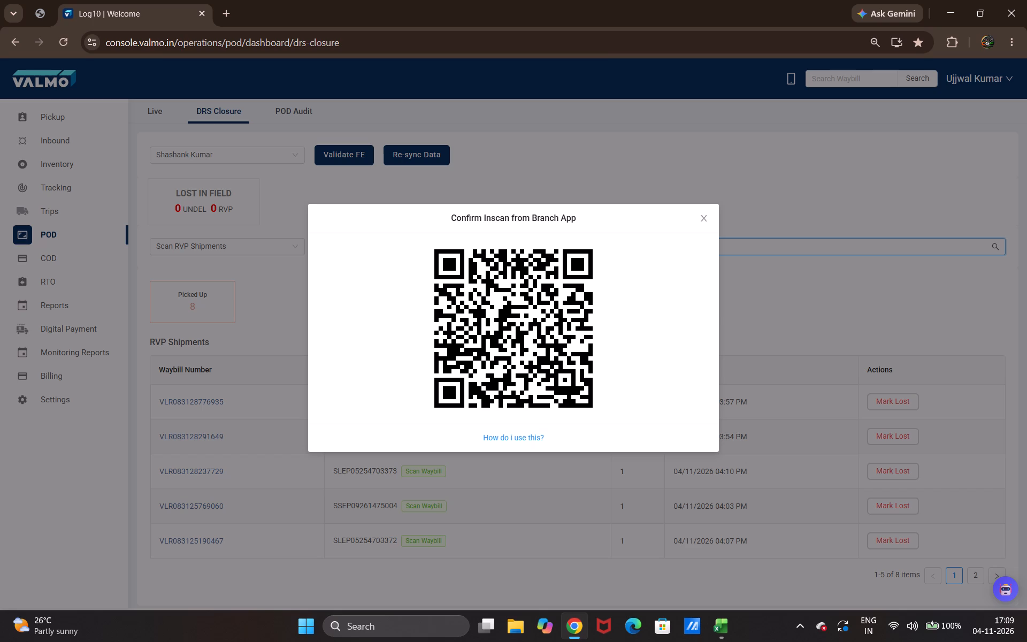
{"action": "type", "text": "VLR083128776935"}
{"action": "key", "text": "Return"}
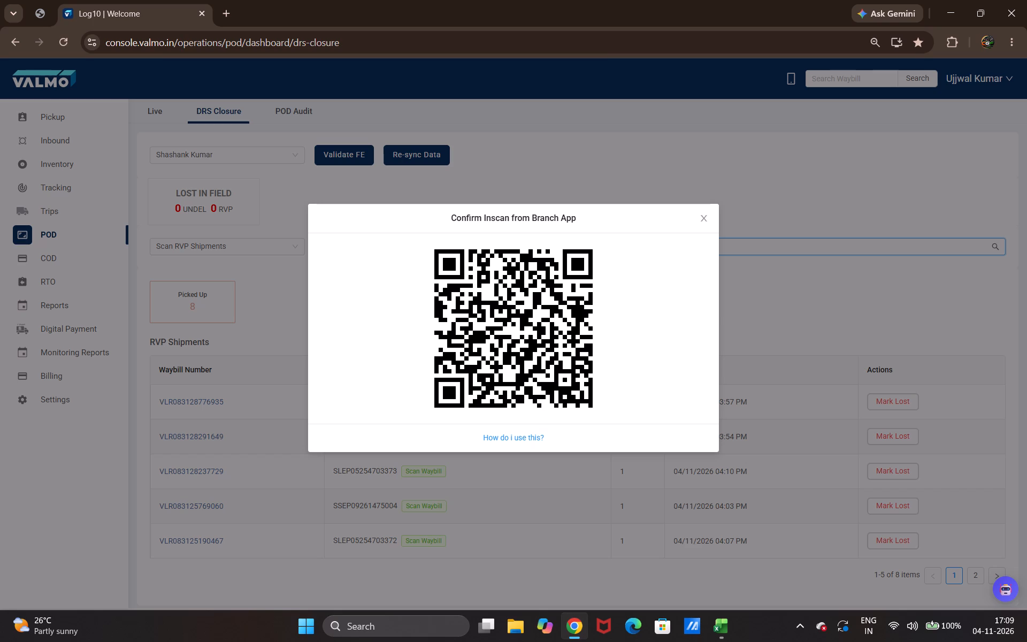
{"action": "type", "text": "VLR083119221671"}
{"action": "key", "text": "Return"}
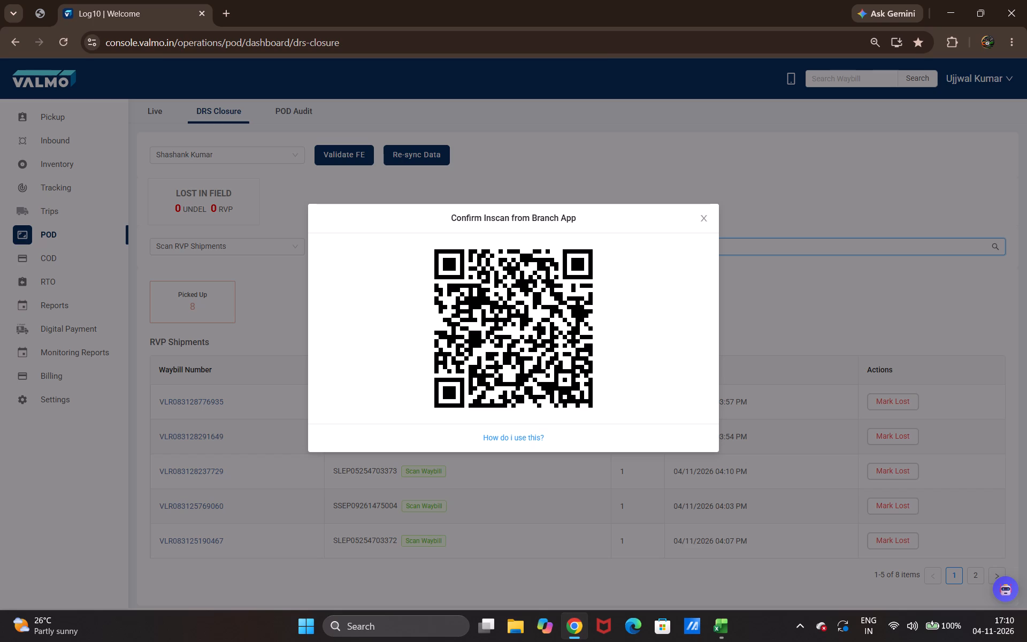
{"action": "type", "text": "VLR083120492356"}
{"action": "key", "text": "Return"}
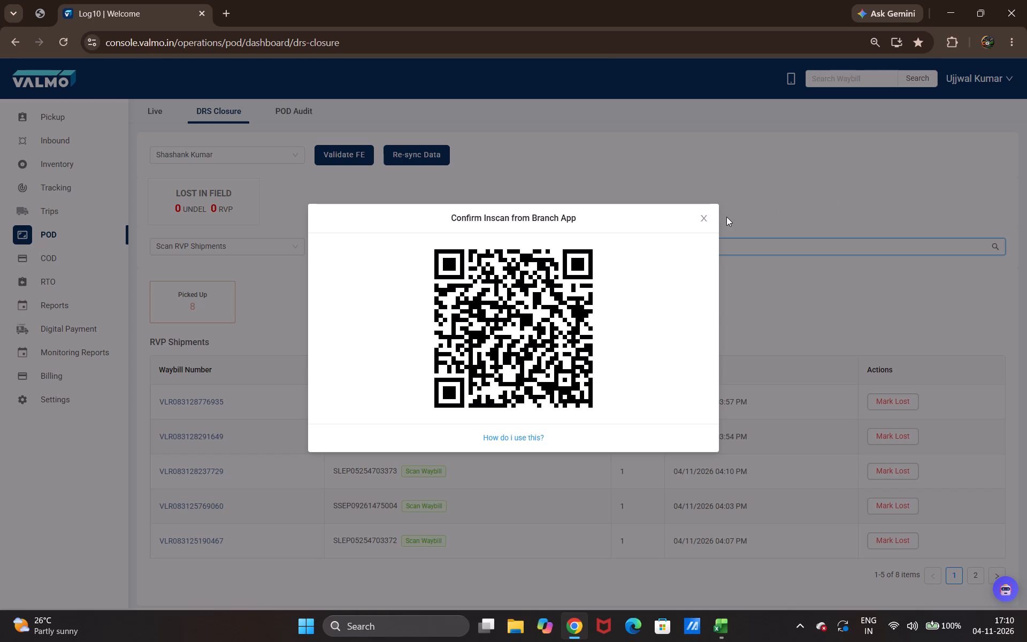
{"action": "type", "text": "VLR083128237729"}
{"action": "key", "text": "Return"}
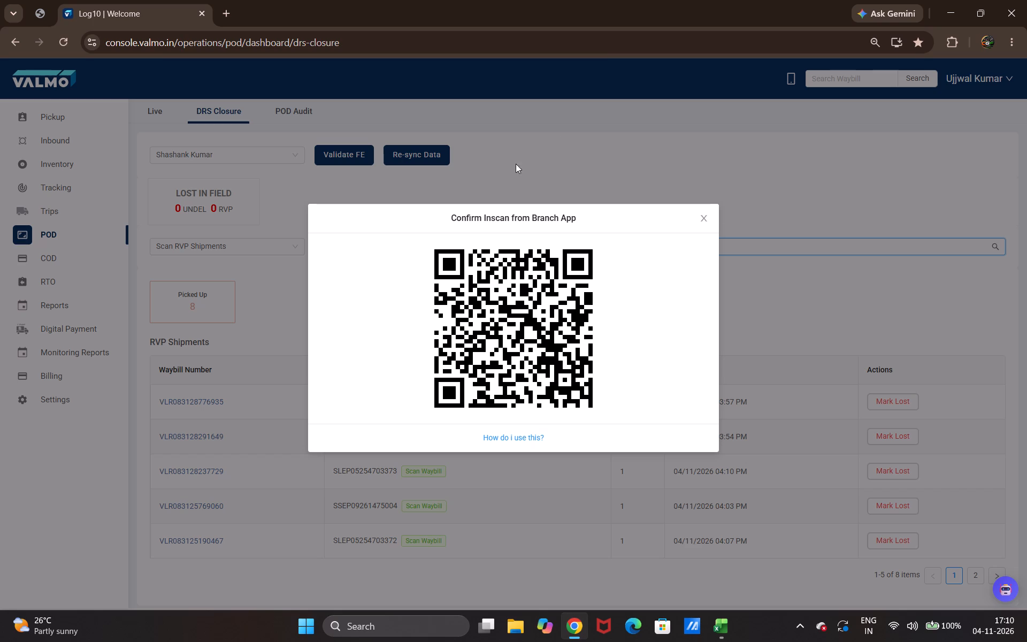
{"action": "left_click", "coordinate": [707, 220]}
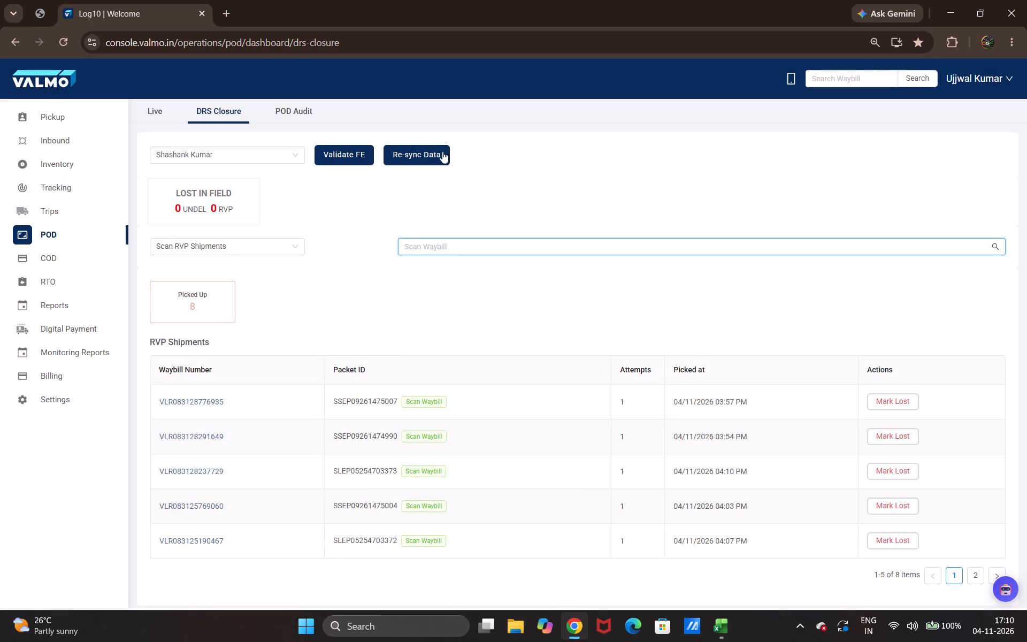
Re-sync the delivery executive's DRS data and cancel the cash collection dialog without entering a COD amount.
{"action": "left_click", "coordinate": [431, 150]}
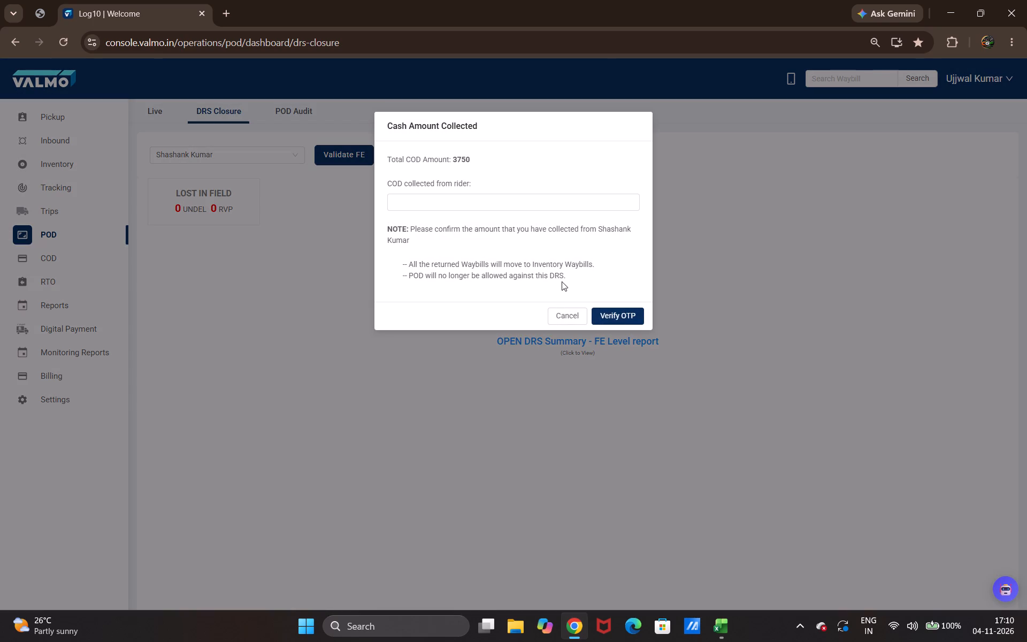
{"action": "left_click", "coordinate": [560, 314]}
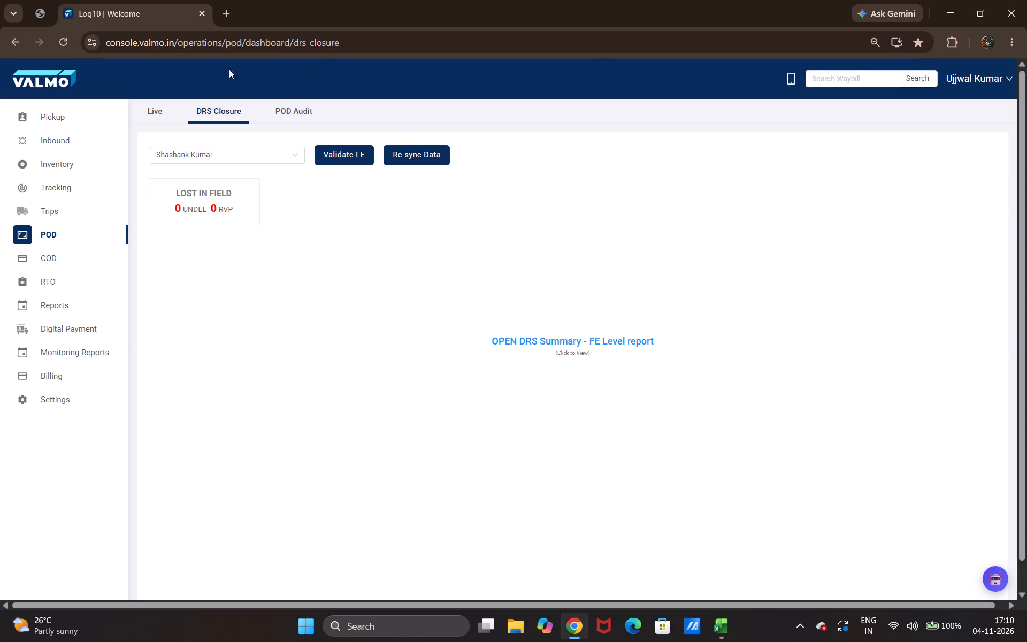
Examine the reverse pickup list down to its last row for pickup statuses and assigned executives.
{"action": "left_click", "coordinate": [94, 112]}
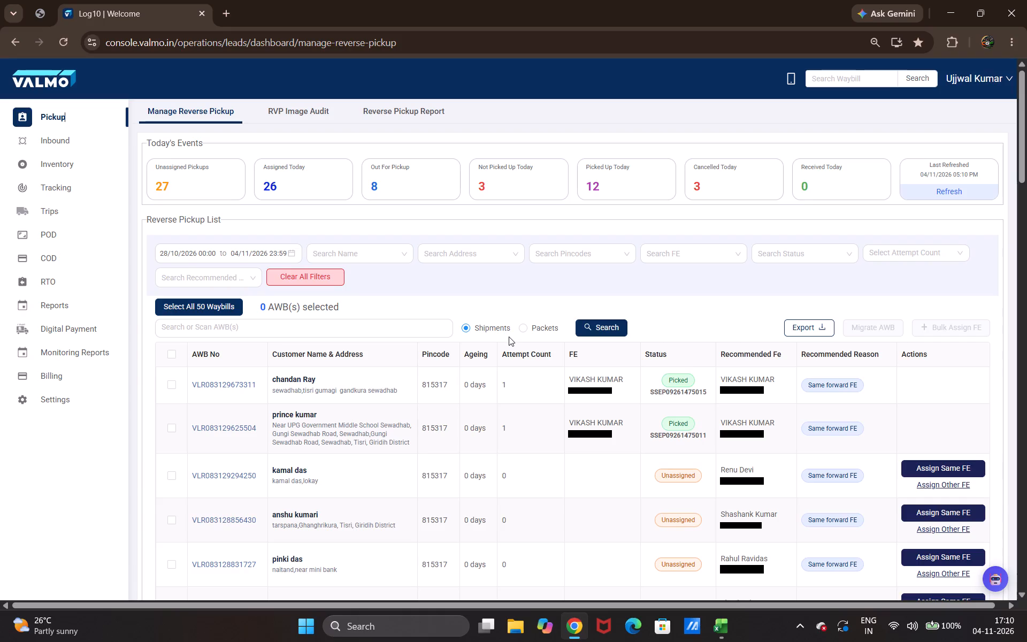
{"action": "scroll", "coordinate": [512, 344], "scroll_direction": "down", "scroll_amount": 2}
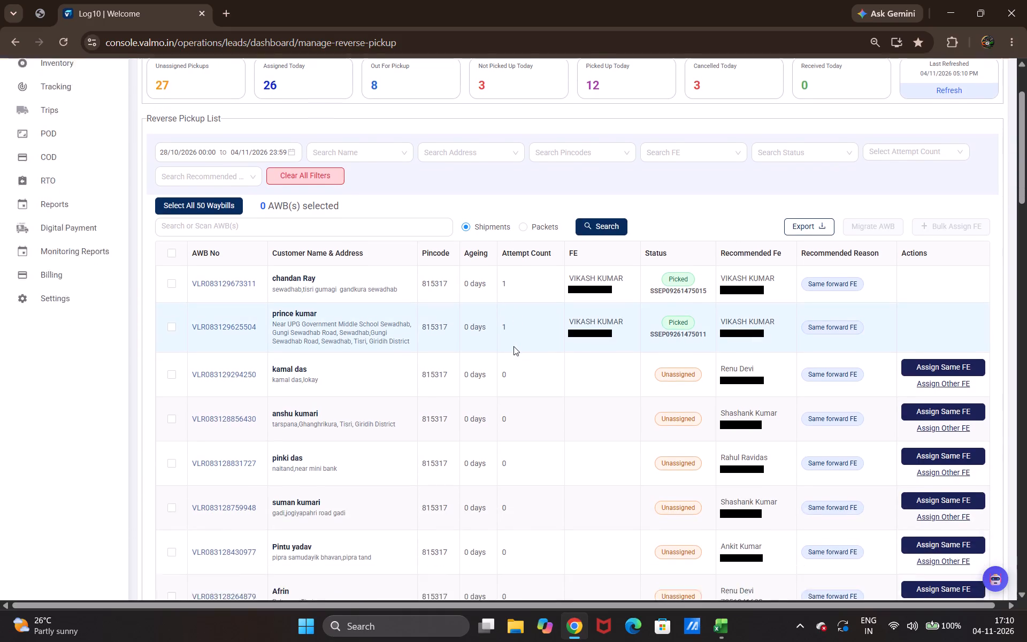
{"action": "scroll", "coordinate": [513, 346], "scroll_direction": "down", "scroll_amount": 5}
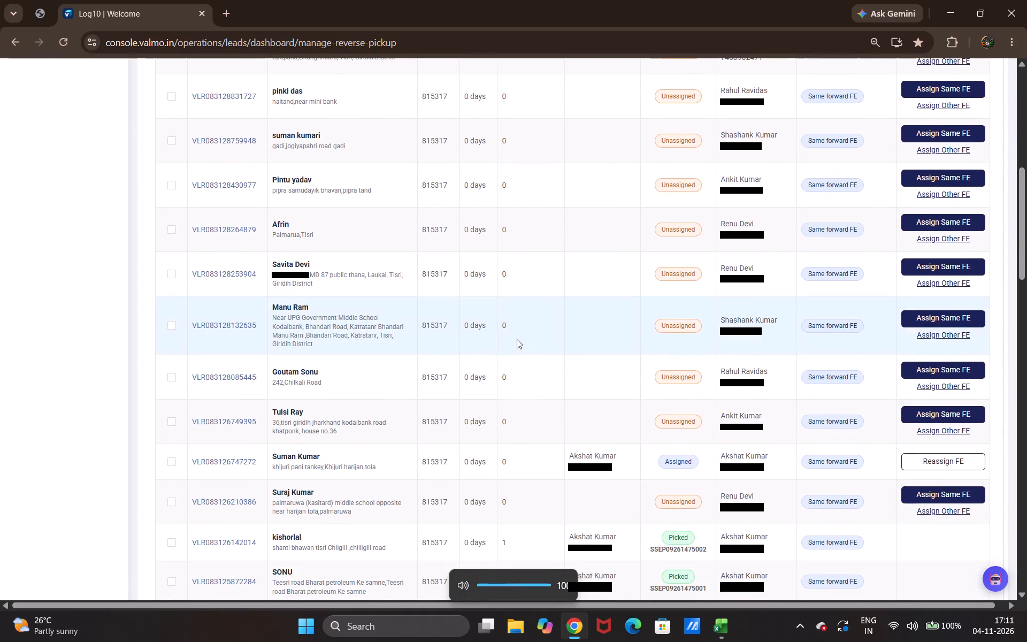
{"action": "scroll", "coordinate": [517, 339], "scroll_direction": "down", "scroll_amount": 5}
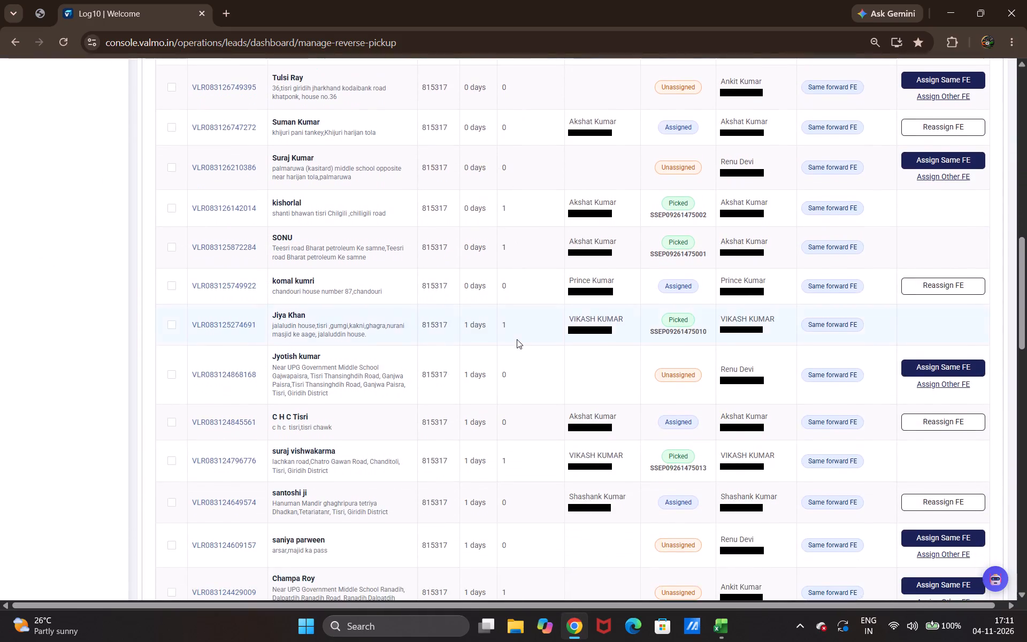
{"action": "scroll", "coordinate": [517, 339], "scroll_direction": "down", "scroll_amount": 20}
{"action": "scroll", "coordinate": [517, 339], "scroll_direction": "down", "scroll_amount": 16}
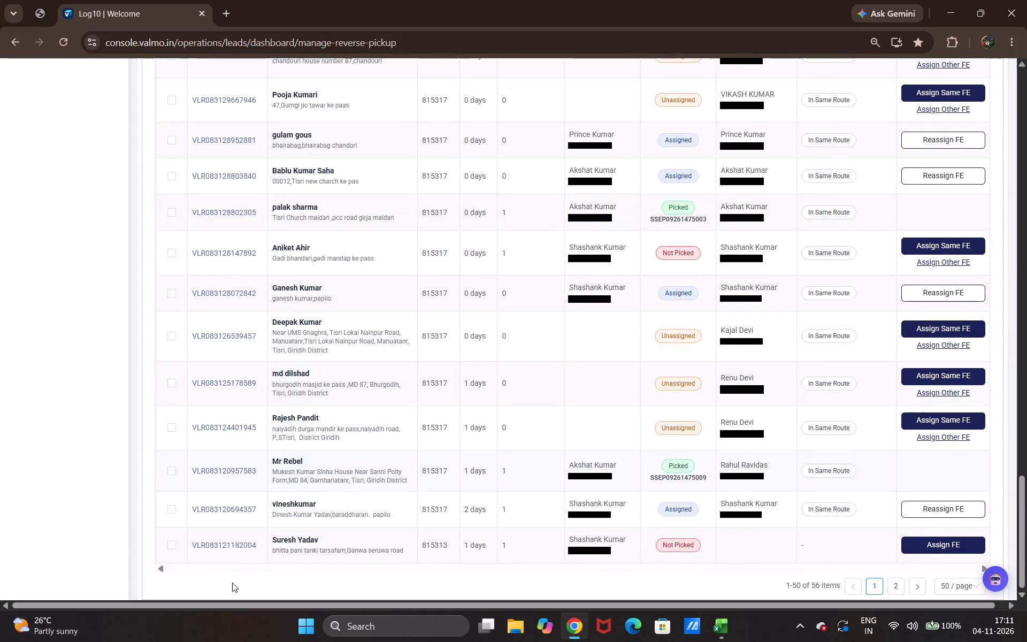
{"action": "scroll", "coordinate": [232, 583], "scroll_direction": "down", "scroll_amount": 3}
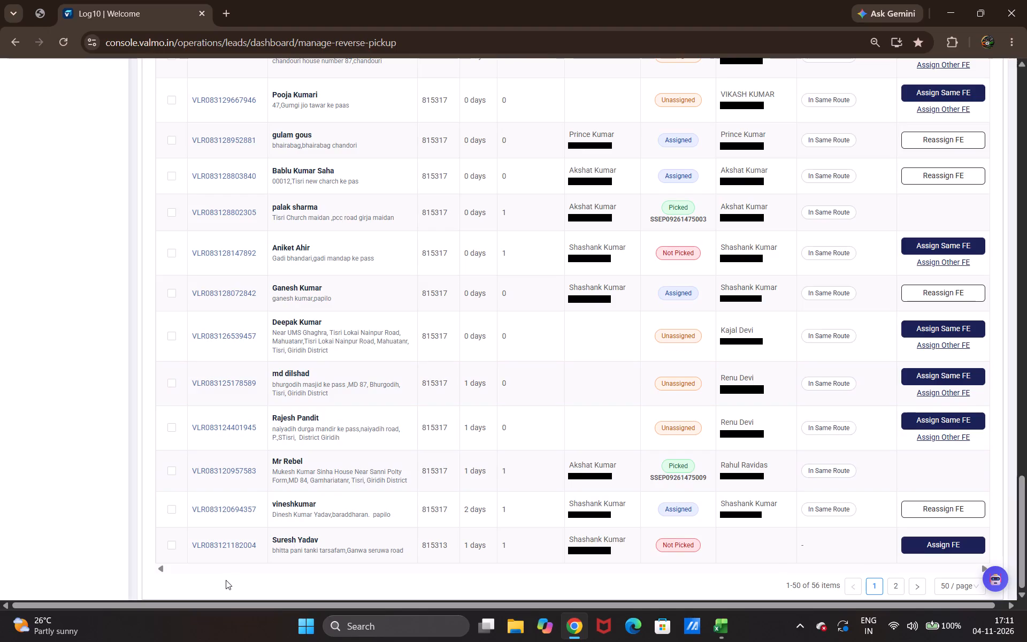
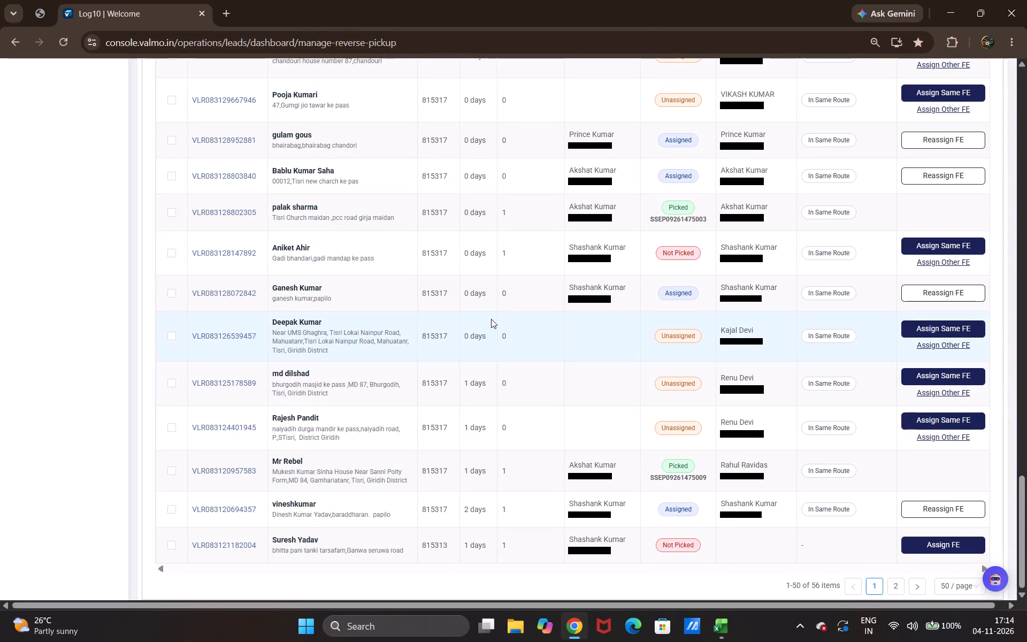
{"action": "scroll", "coordinate": [492, 319], "scroll_direction": "up", "scroll_amount": 4}
{"action": "scroll", "coordinate": [446, 359], "scroll_direction": "up", "scroll_amount": 1}
{"action": "scroll", "coordinate": [299, 387], "scroll_direction": "up", "scroll_amount": 9}
{"action": "scroll", "coordinate": [253, 394], "scroll_direction": "up", "scroll_amount": 5}
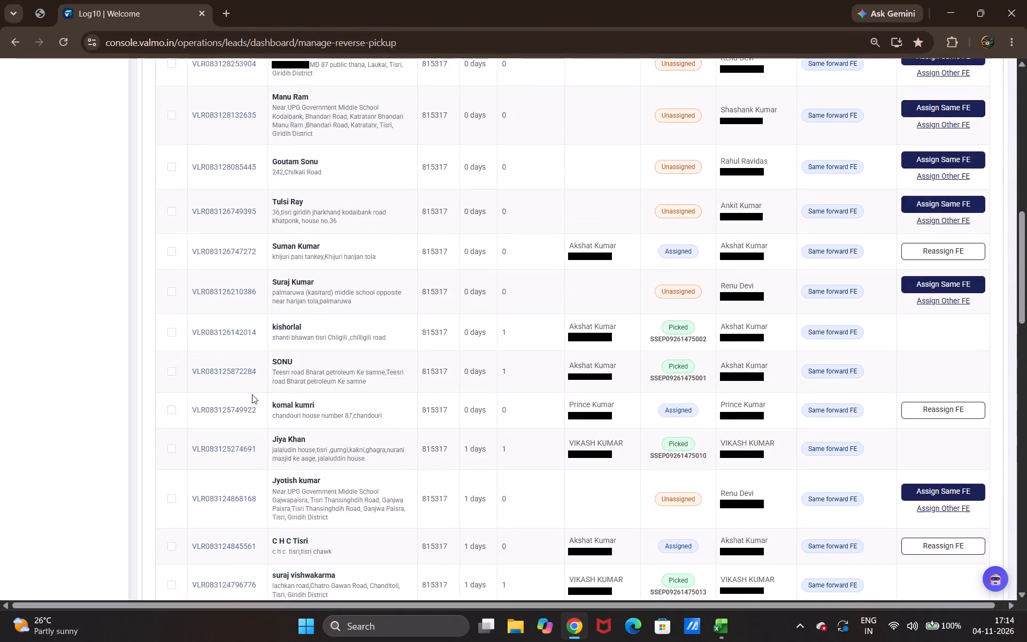
{"action": "scroll", "coordinate": [229, 395], "scroll_direction": "up", "scroll_amount": 11}
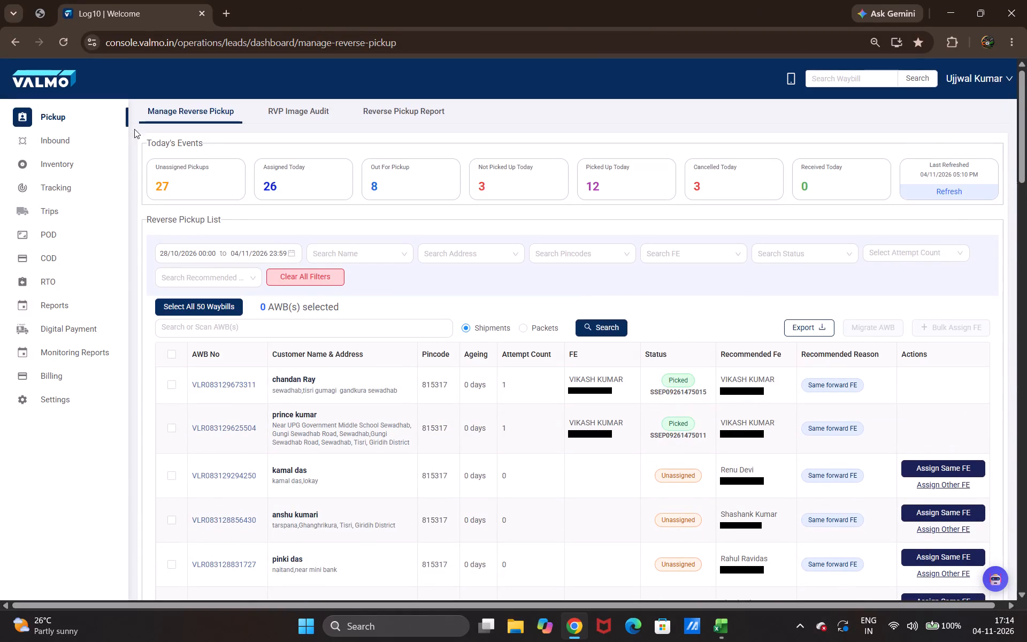
{"action": "left_click", "coordinate": [60, 234]}
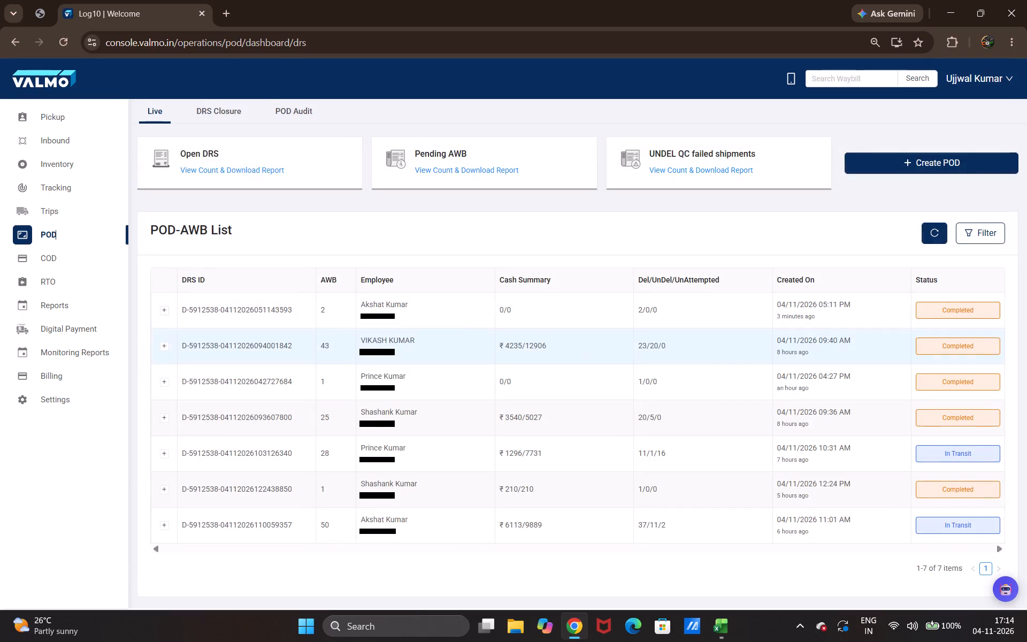
{"action": "left_click_drag", "start_coordinate": [353, 316], "coordinate": [315, 317]}
{"action": "left_click_drag", "start_coordinate": [327, 312], "coordinate": [345, 312]}
{"action": "left_click", "coordinate": [165, 311]}
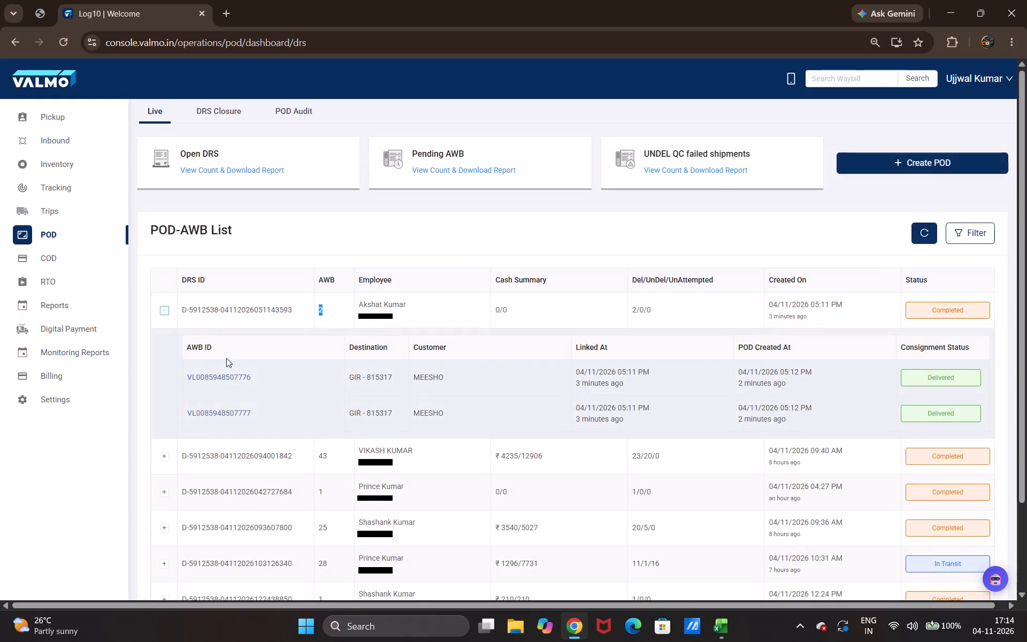
{"action": "left_click", "coordinate": [194, 376]}
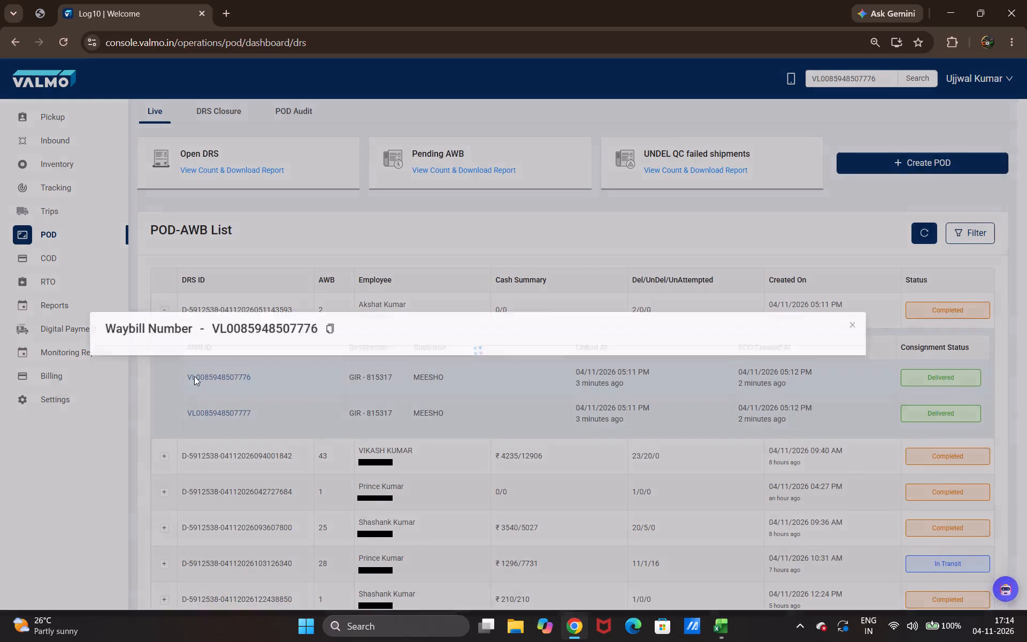
{"action": "left_click", "coordinate": [191, 219]}
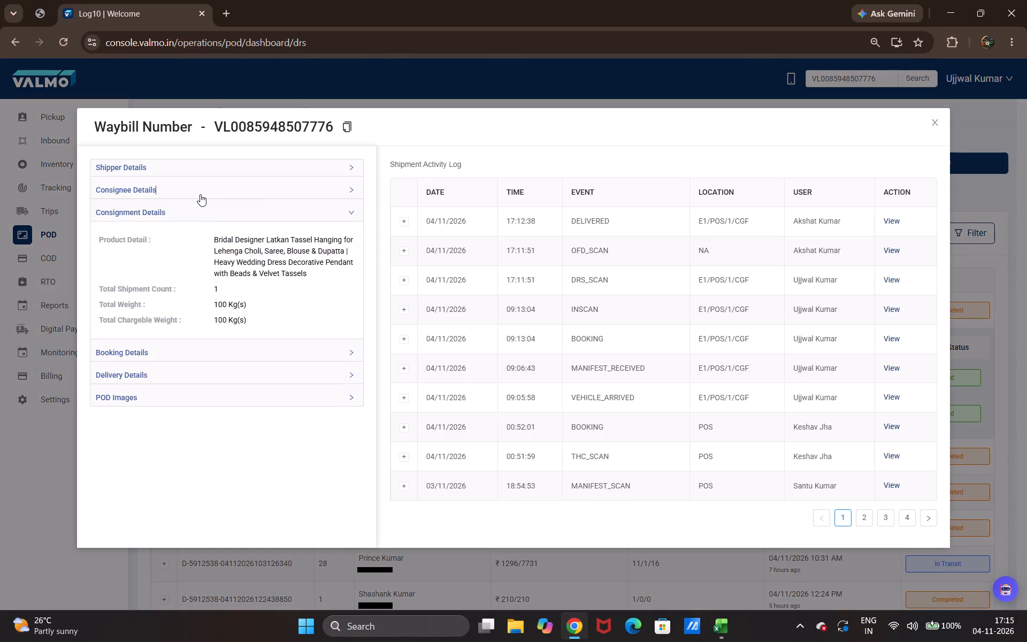
{"action": "left_click", "coordinate": [200, 194]}
{"action": "left_click", "coordinate": [936, 119]}
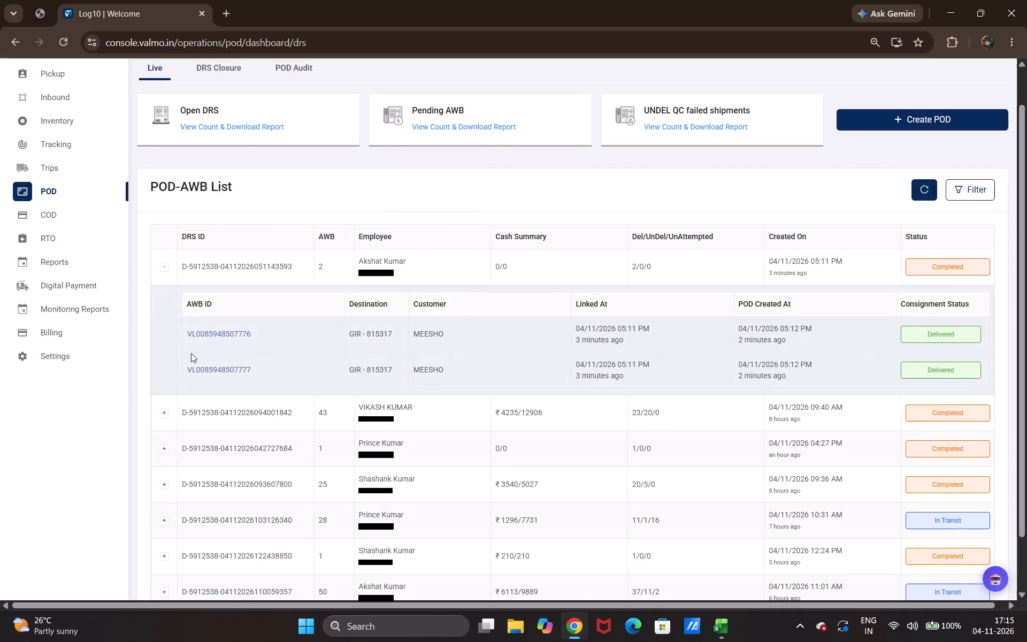
{"action": "left_click", "coordinate": [210, 370]}
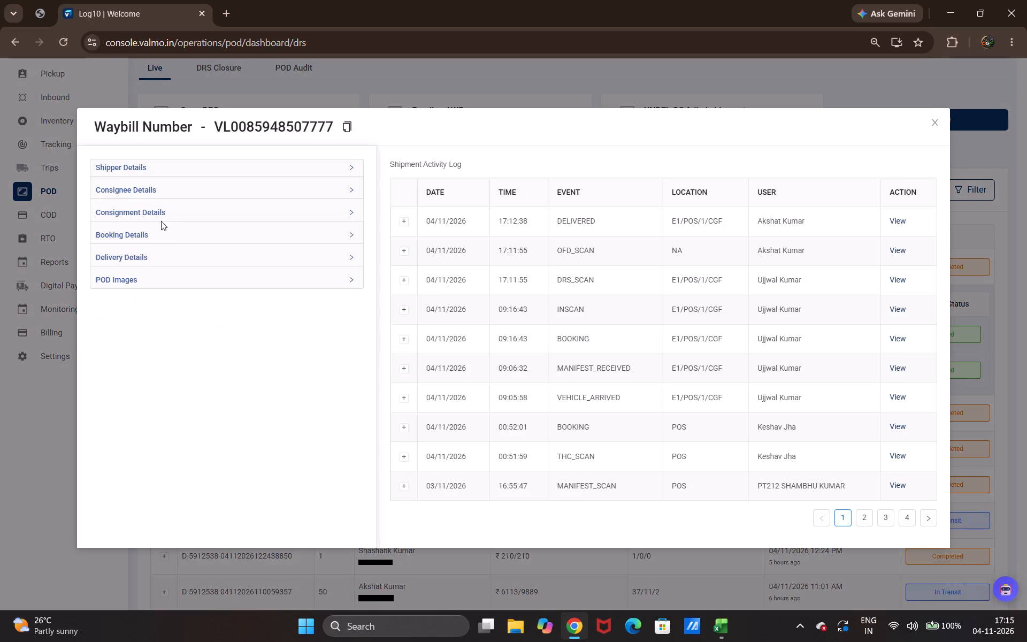
{"action": "left_click", "coordinate": [166, 213]}
{"action": "left_click", "coordinate": [184, 190]}
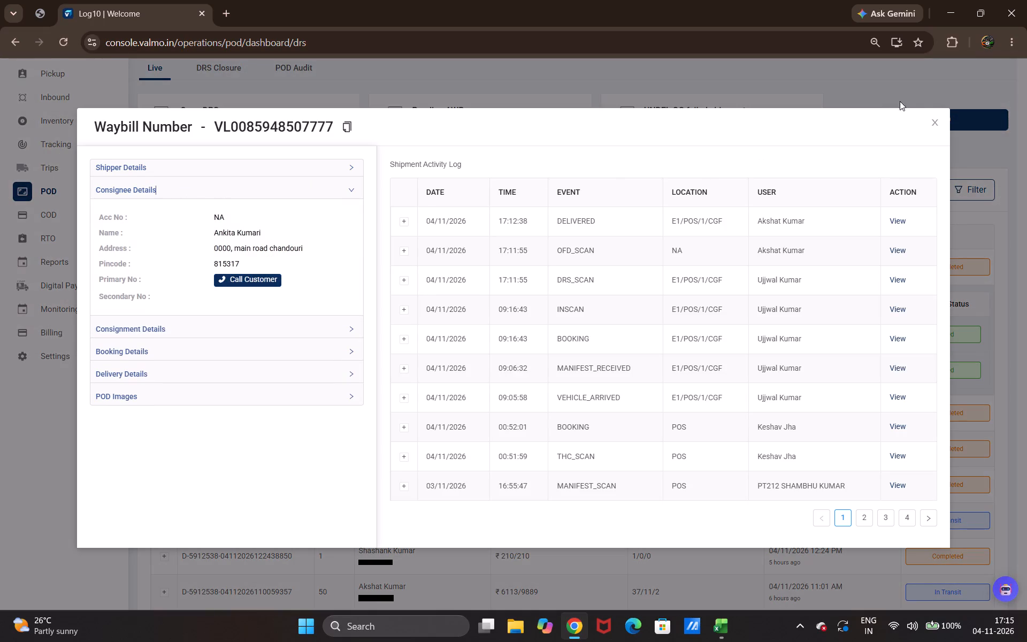
{"action": "left_click", "coordinate": [936, 120]}
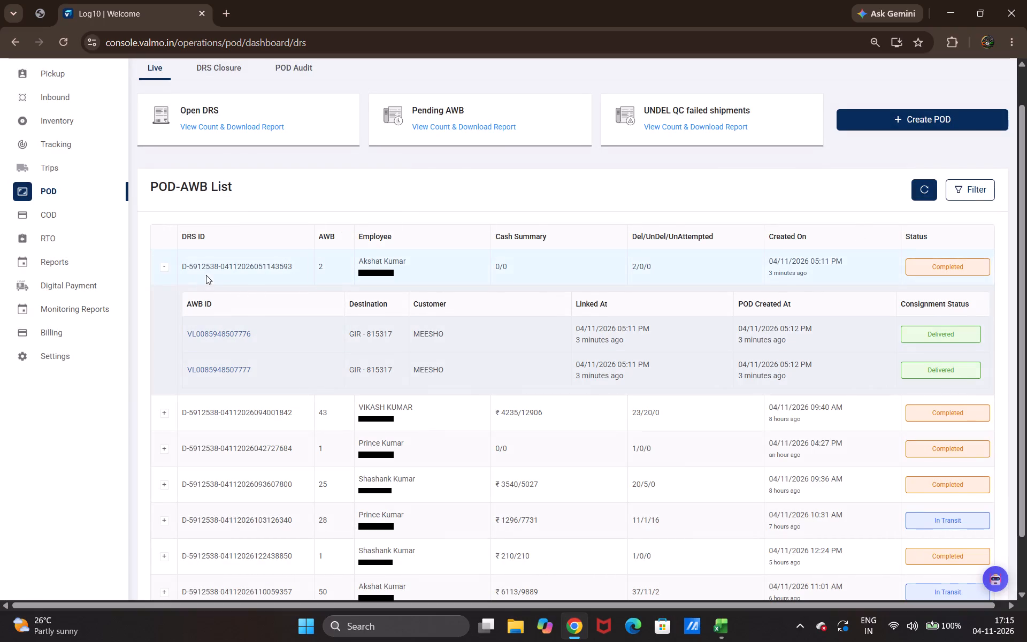
{"action": "left_click", "coordinate": [167, 266]}
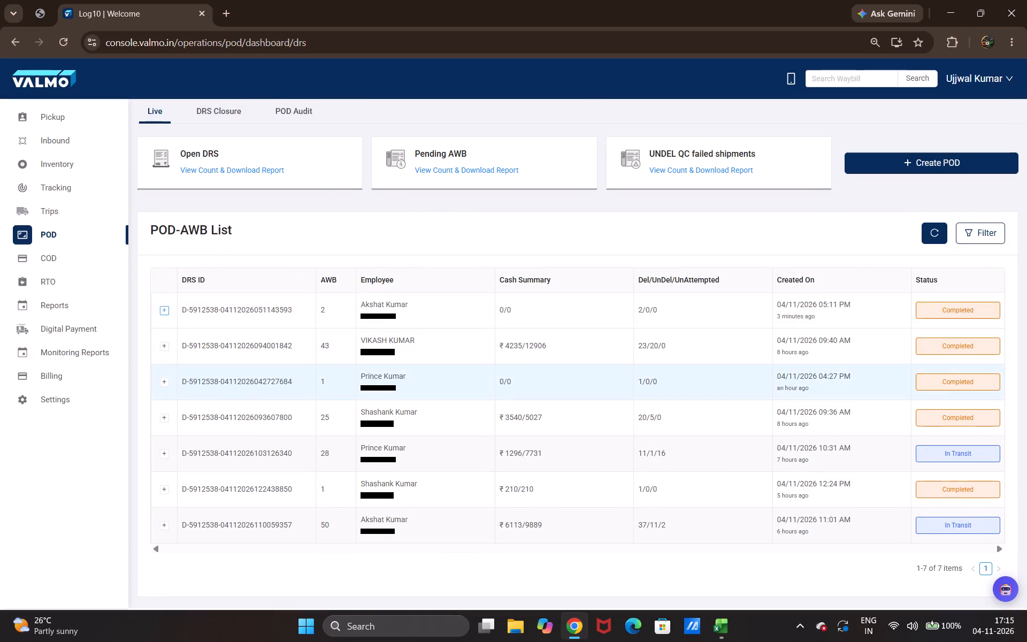
{"action": "left_click", "coordinate": [164, 383]}
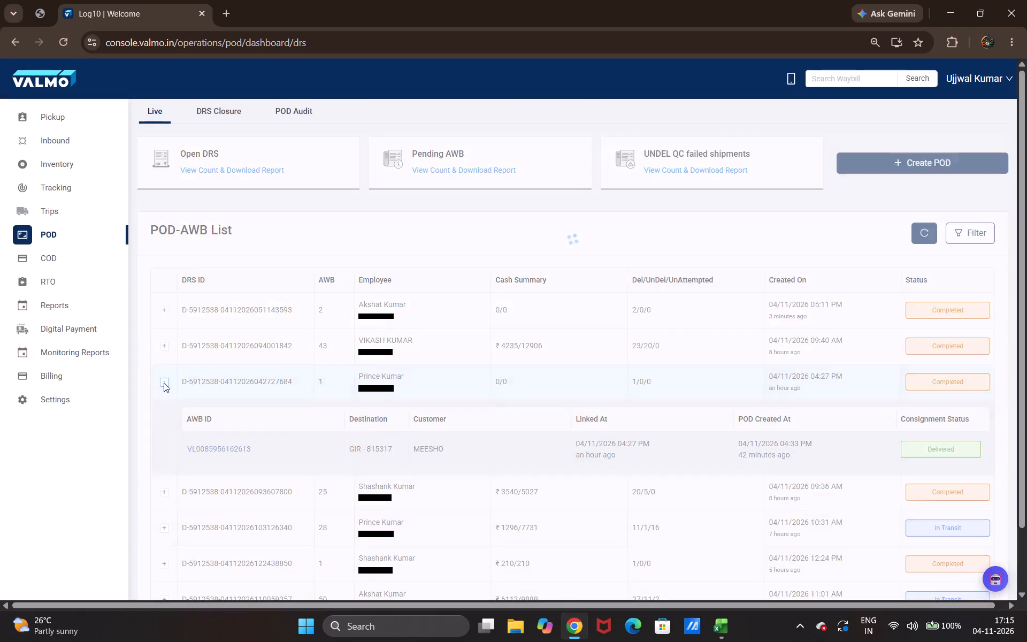
{"action": "left_click", "coordinate": [201, 446]}
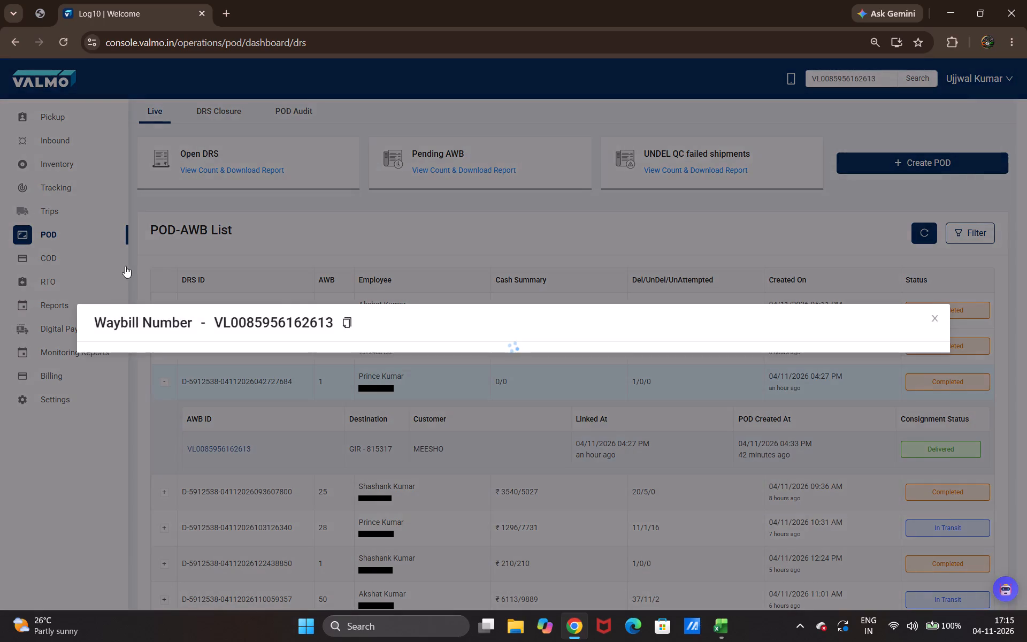
{"action": "left_click", "coordinate": [133, 233]}
{"action": "left_click", "coordinate": [173, 200]}
{"action": "left_click", "coordinate": [181, 187]}
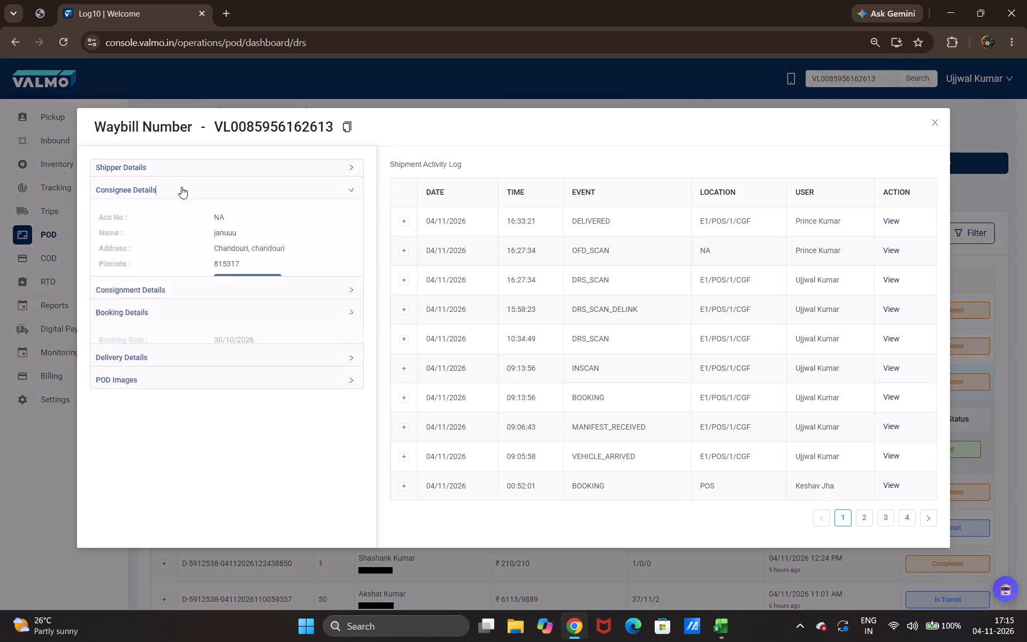
{"action": "left_click_drag", "start_coordinate": [209, 232], "coordinate": [259, 234]}
{"action": "left_click_drag", "start_coordinate": [259, 234], "coordinate": [302, 236]}
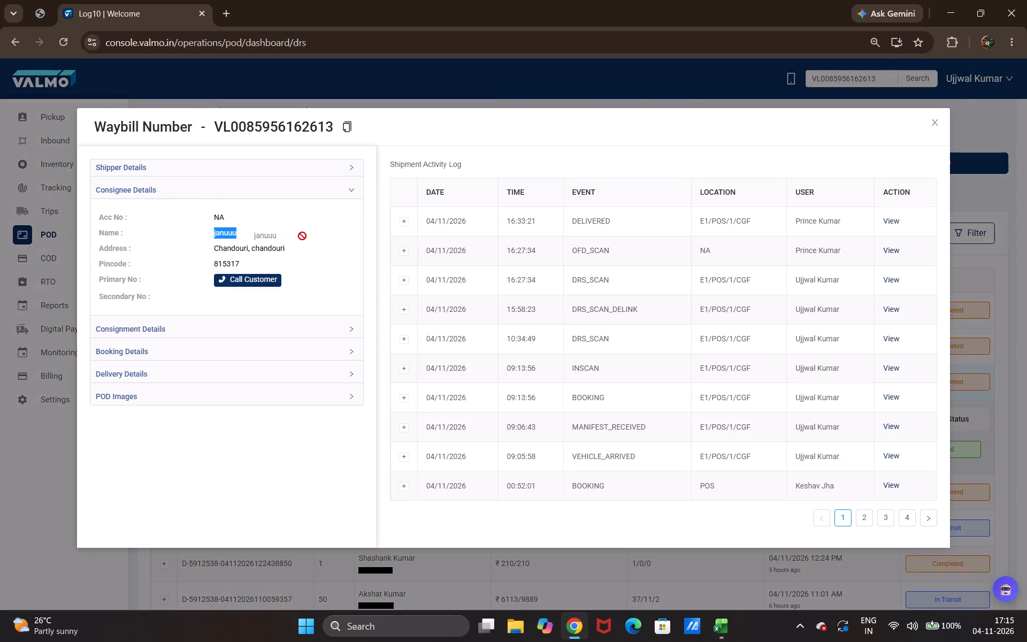
{"action": "left_click_drag", "start_coordinate": [302, 236], "coordinate": [305, 236]}
{"action": "left_click", "coordinate": [278, 236]}
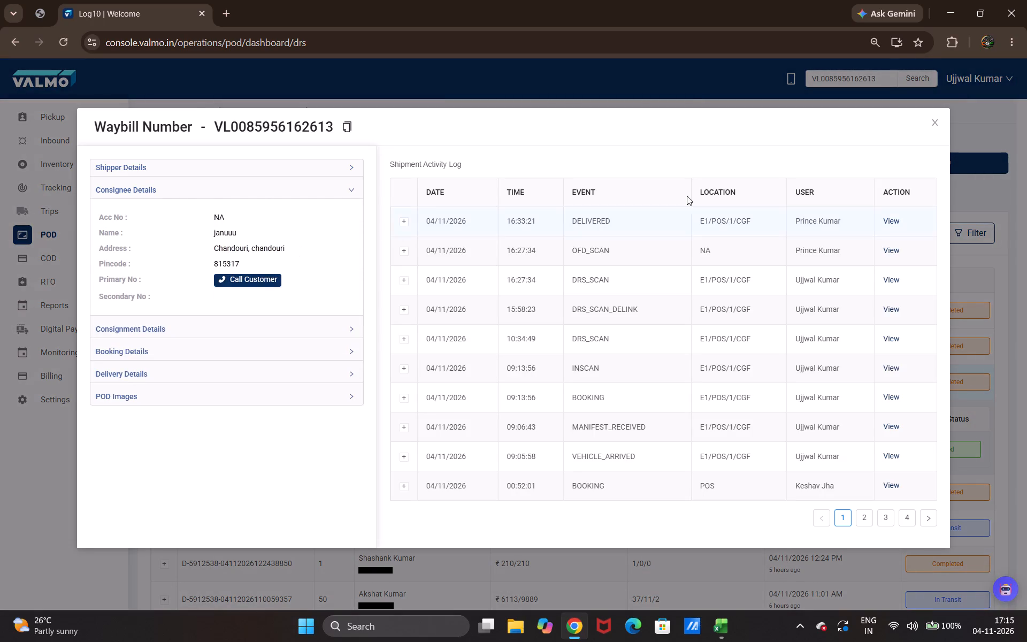
{"action": "left_click", "coordinate": [935, 117]}
{"action": "scroll", "coordinate": [332, 292], "scroll_direction": "down", "scroll_amount": 1}
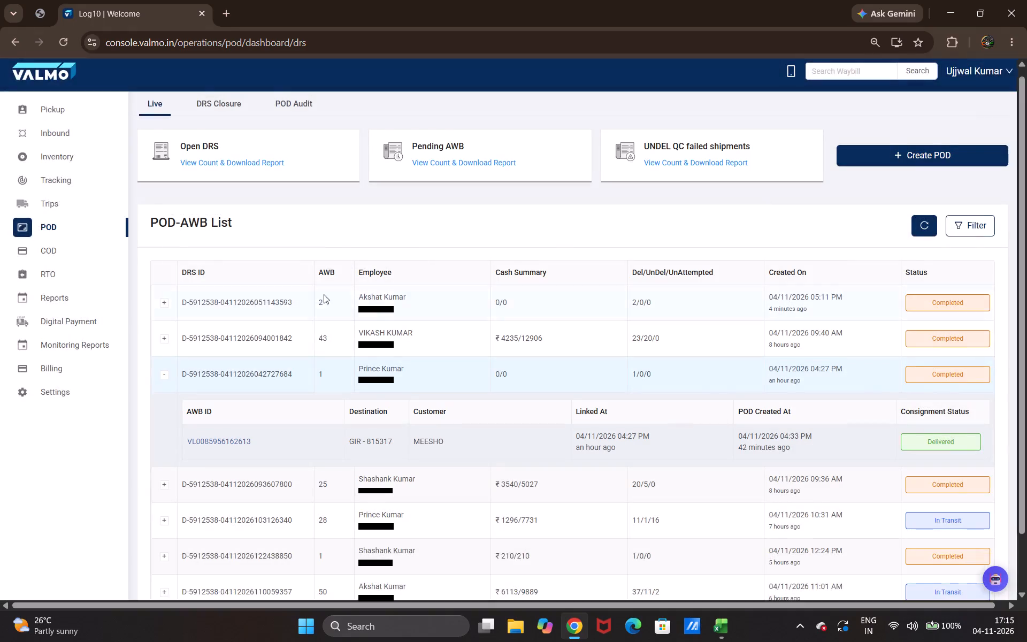
{"action": "scroll", "coordinate": [324, 294], "scroll_direction": "down", "scroll_amount": 2}
{"action": "left_click", "coordinate": [165, 309]}
{"action": "scroll", "coordinate": [241, 331], "scroll_direction": "down", "scroll_amount": 5}
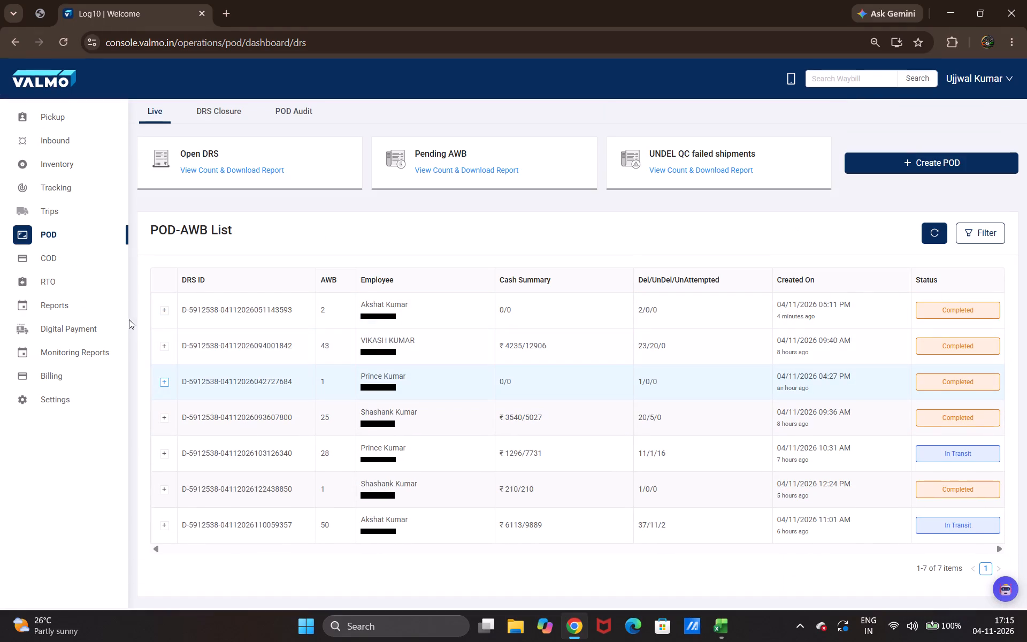
Return to the reverse pickup list and select its table contents from the header row down through the shipment rows.
{"action": "scroll", "coordinate": [128, 257], "scroll_direction": "up", "scroll_amount": 2}
{"action": "left_click", "coordinate": [80, 120]}
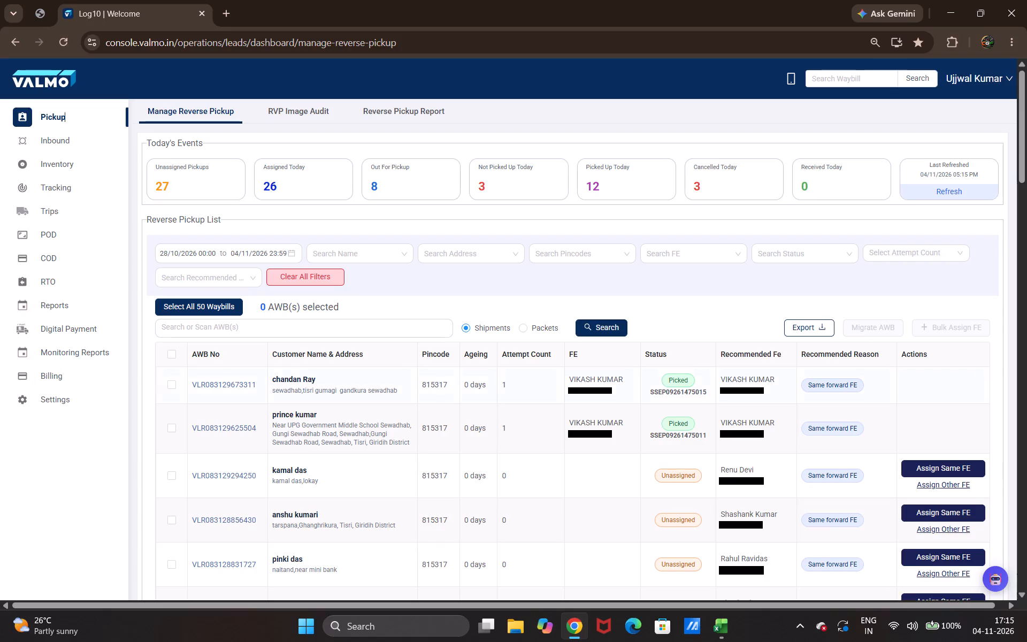
{"action": "left_click_drag", "start_coordinate": [191, 350], "coordinate": [865, 463]}
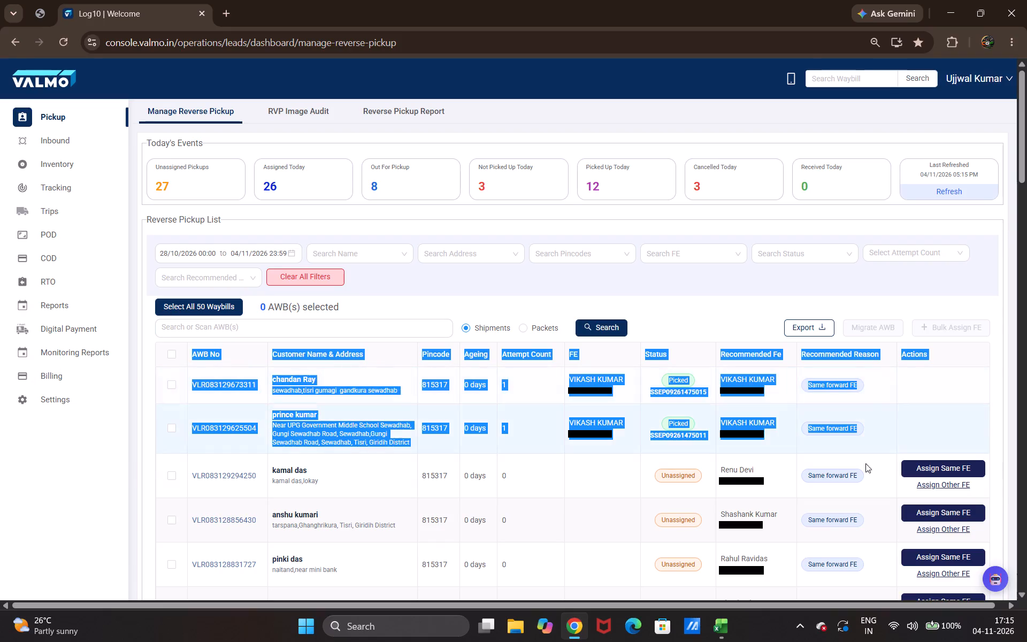
{"action": "left_click_drag", "start_coordinate": [865, 463], "coordinate": [856, 599]}
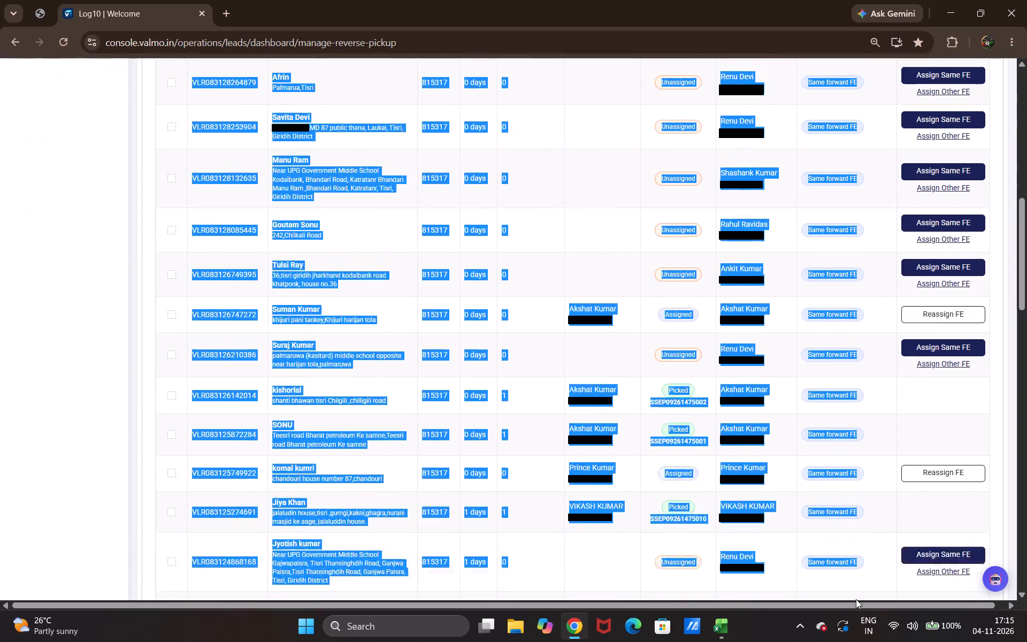
{"action": "left_click_drag", "start_coordinate": [856, 599], "coordinate": [873, 470]}
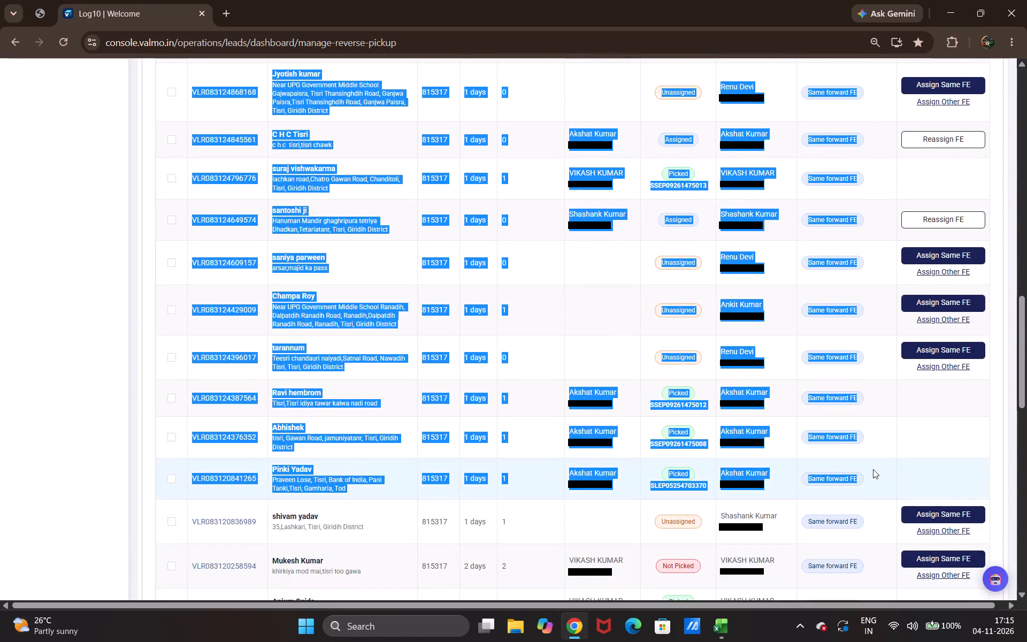
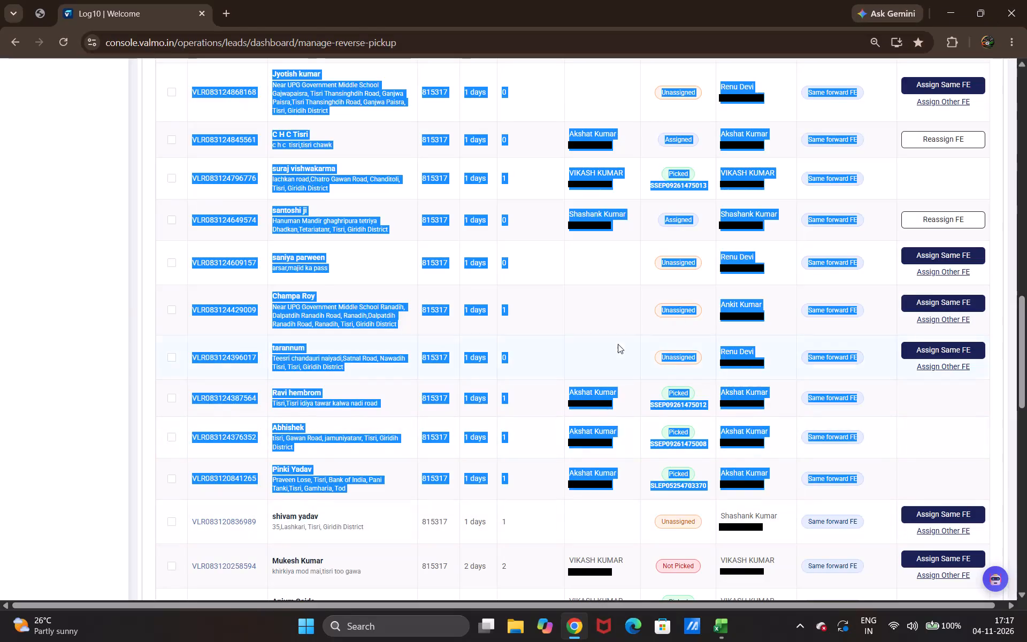
Clear the text selection covering the reverse pickup list's rows.
{"action": "left_click", "coordinate": [603, 337]}
{"action": "left_click", "coordinate": [598, 348]}
Open DRS Closure in POD and load the RVP shipments of the last delivery executive in the selection list.
{"action": "scroll", "coordinate": [516, 349], "scroll_direction": "up", "scroll_amount": 5}
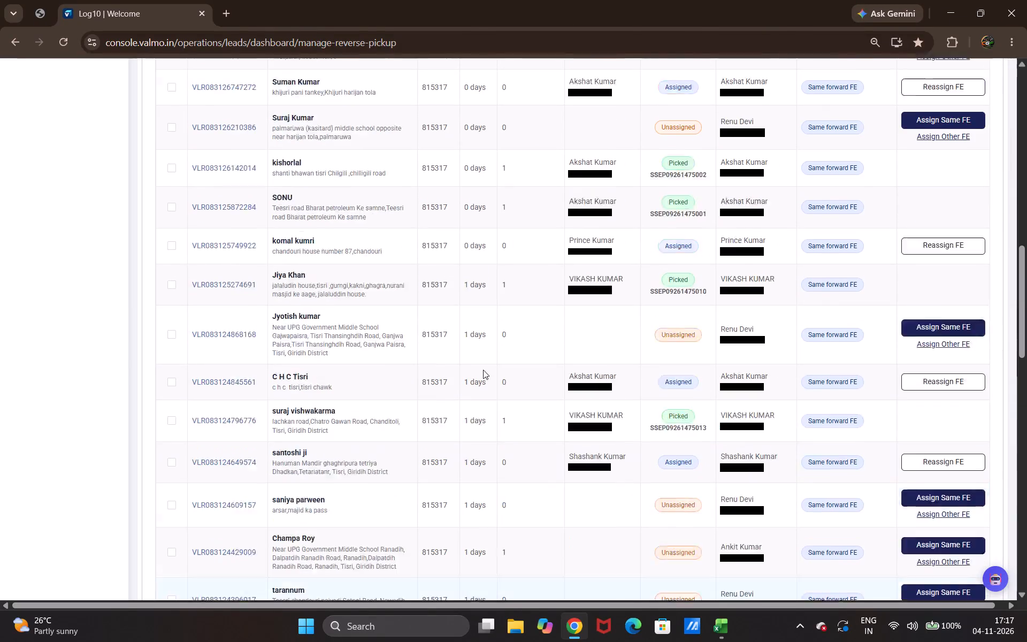
{"action": "scroll", "coordinate": [419, 348], "scroll_direction": "up", "scroll_amount": 5}
{"action": "scroll", "coordinate": [271, 265], "scroll_direction": "up", "scroll_amount": 6}
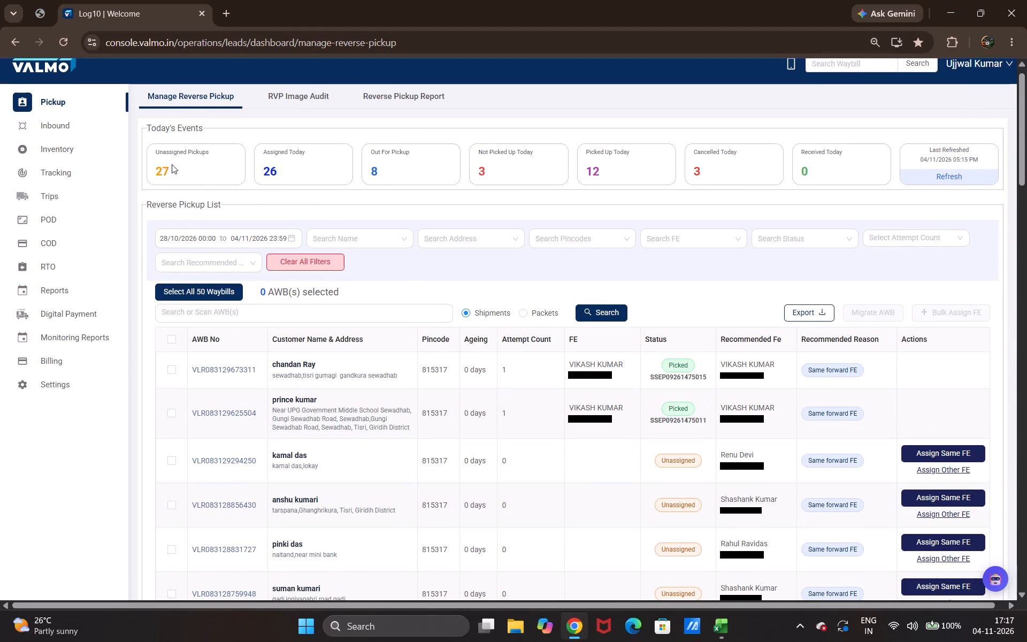
{"action": "left_click", "coordinate": [60, 215]}
{"action": "left_click", "coordinate": [221, 117]}
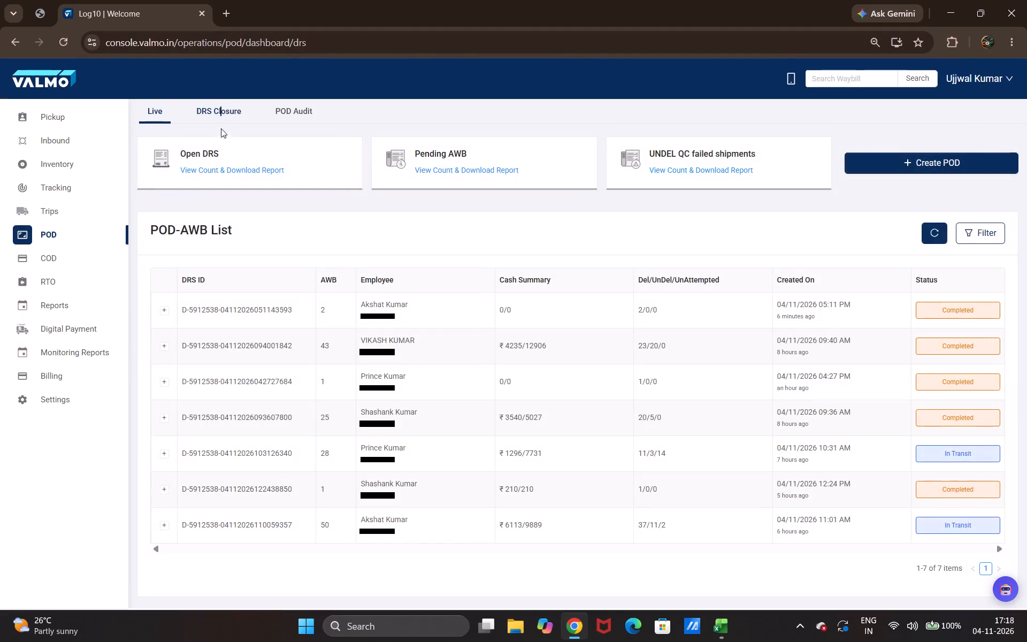
{"action": "left_click", "coordinate": [233, 159]}
{"action": "scroll", "coordinate": [194, 194], "scroll_direction": "down", "scroll_amount": 6}
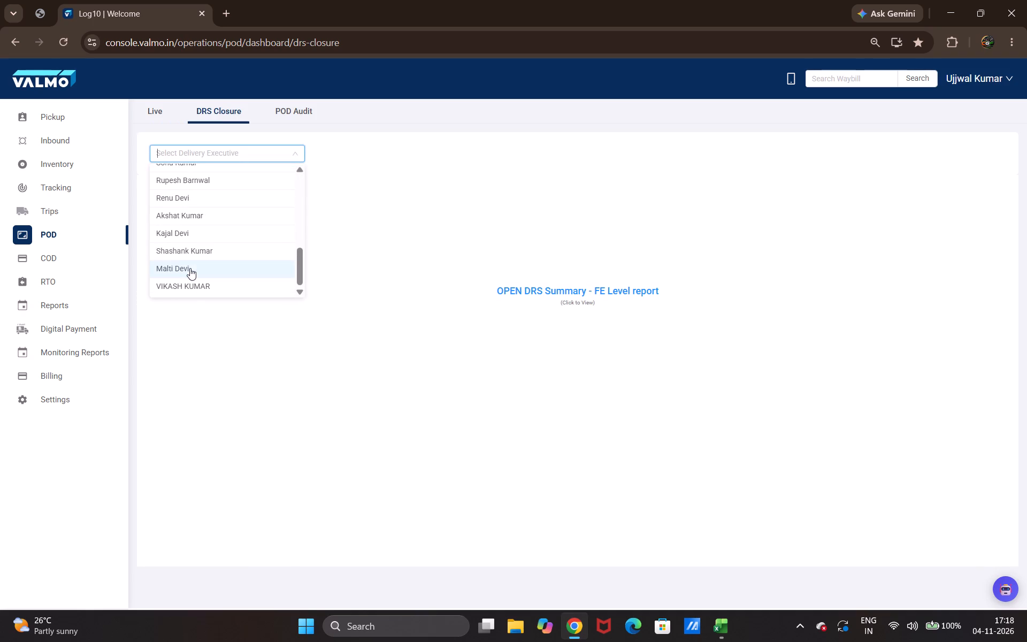
{"action": "left_click", "coordinate": [191, 287]}
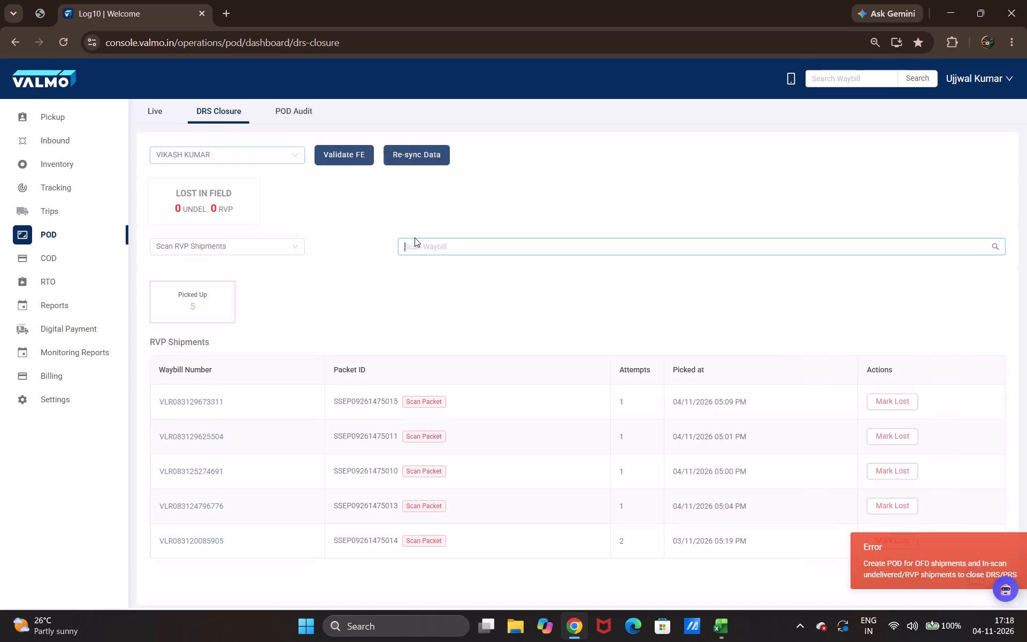
{"action": "left_click", "coordinate": [439, 248]}
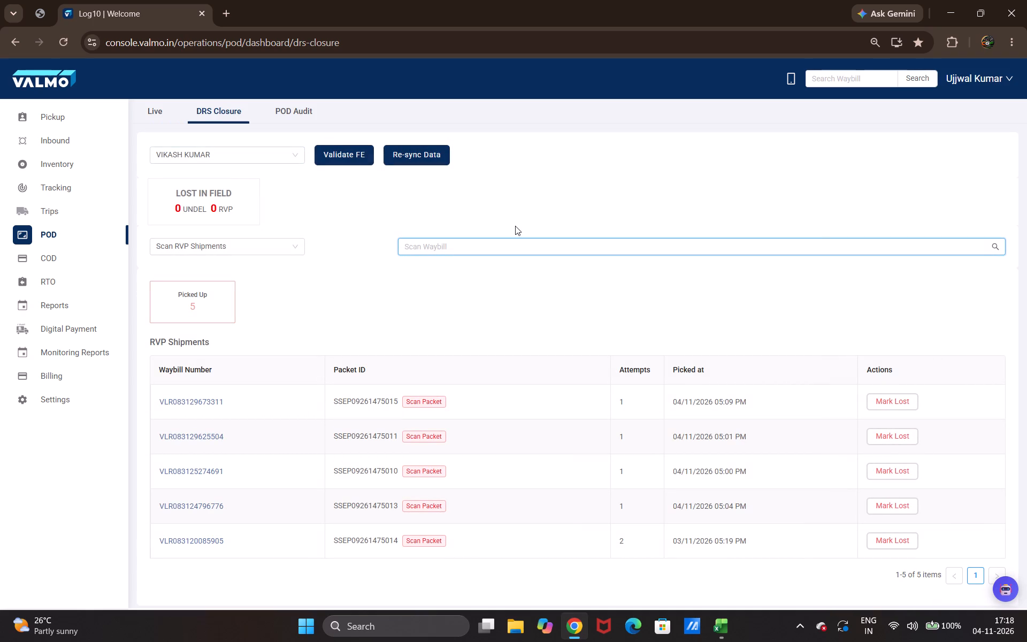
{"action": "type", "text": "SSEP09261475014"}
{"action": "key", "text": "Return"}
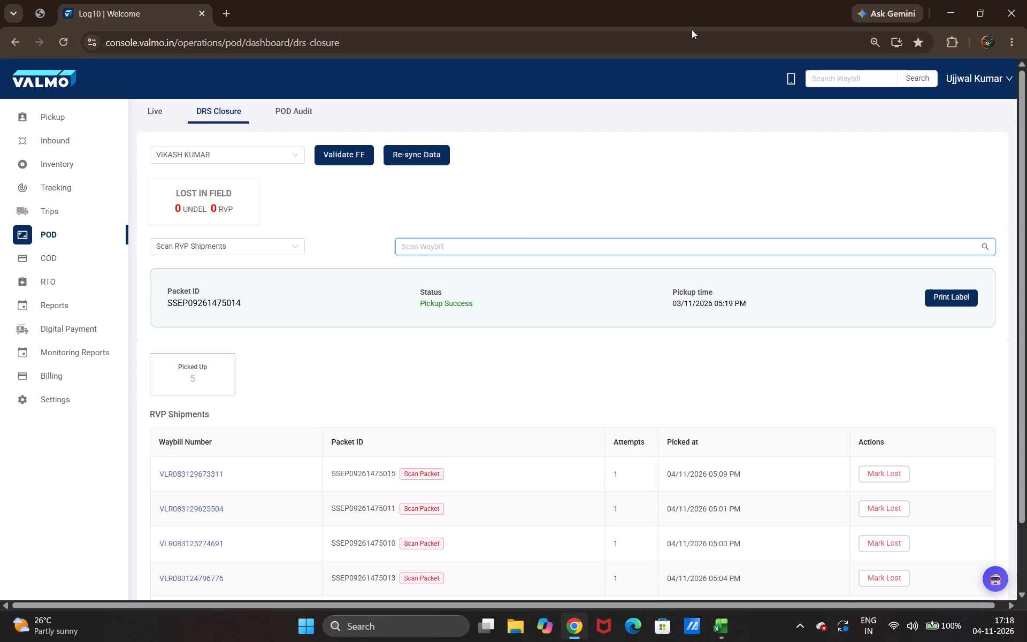
{"action": "left_click", "coordinate": [939, 293]}
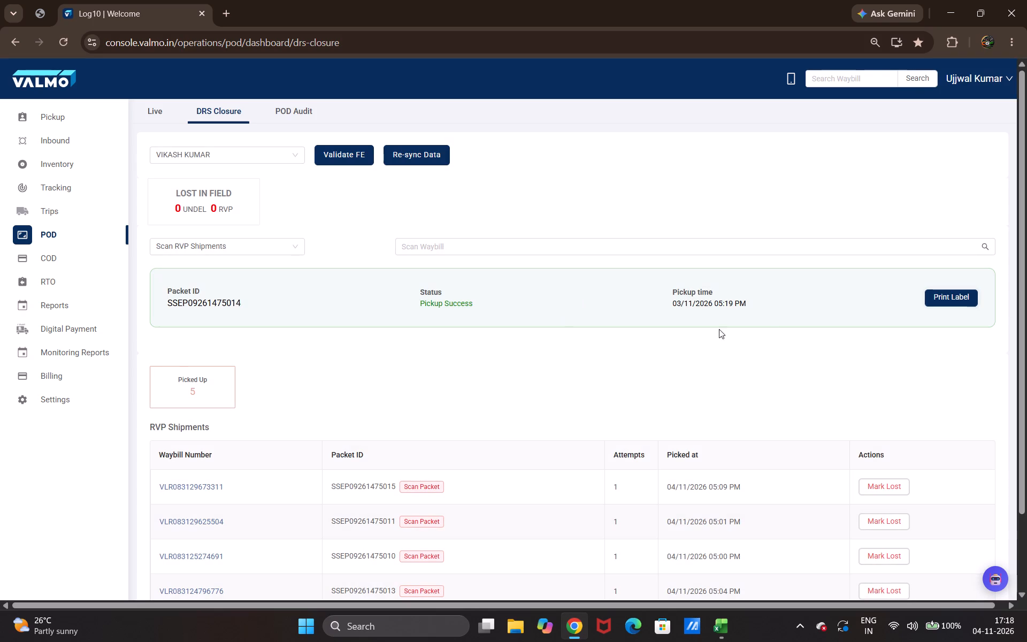
{"action": "left_click", "coordinate": [777, 492]}
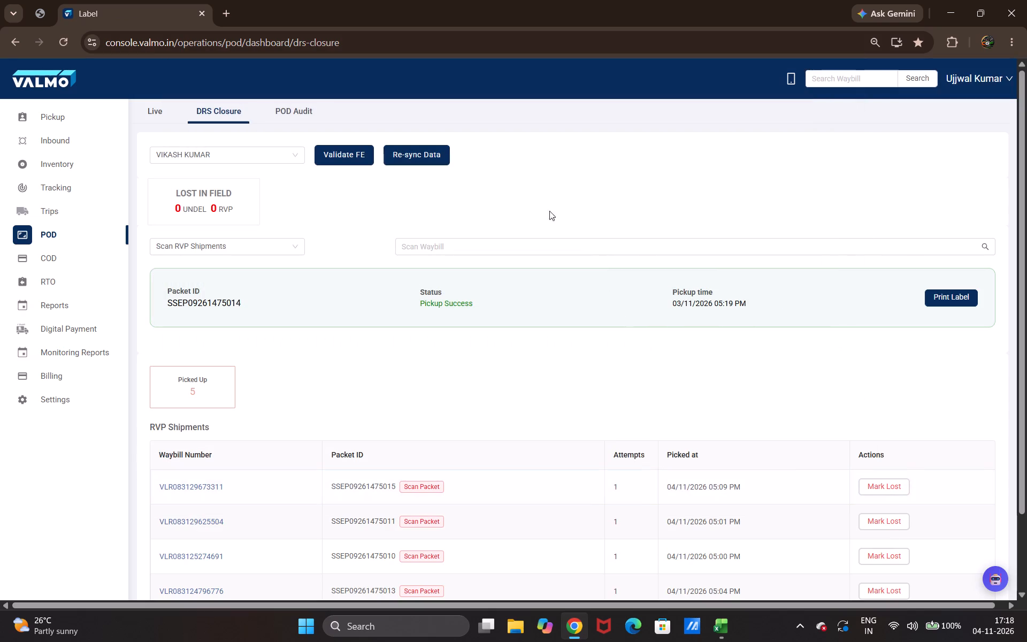
{"action": "left_click", "coordinate": [516, 234]}
{"action": "left_click", "coordinate": [516, 255]}
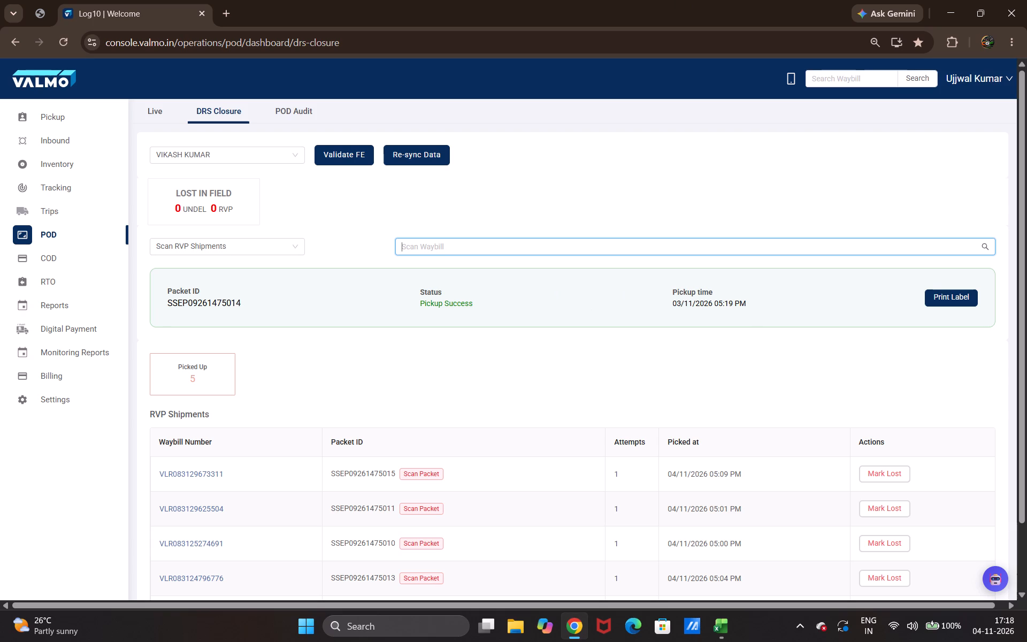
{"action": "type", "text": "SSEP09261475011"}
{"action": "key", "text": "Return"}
{"action": "left_click", "coordinate": [968, 300]}
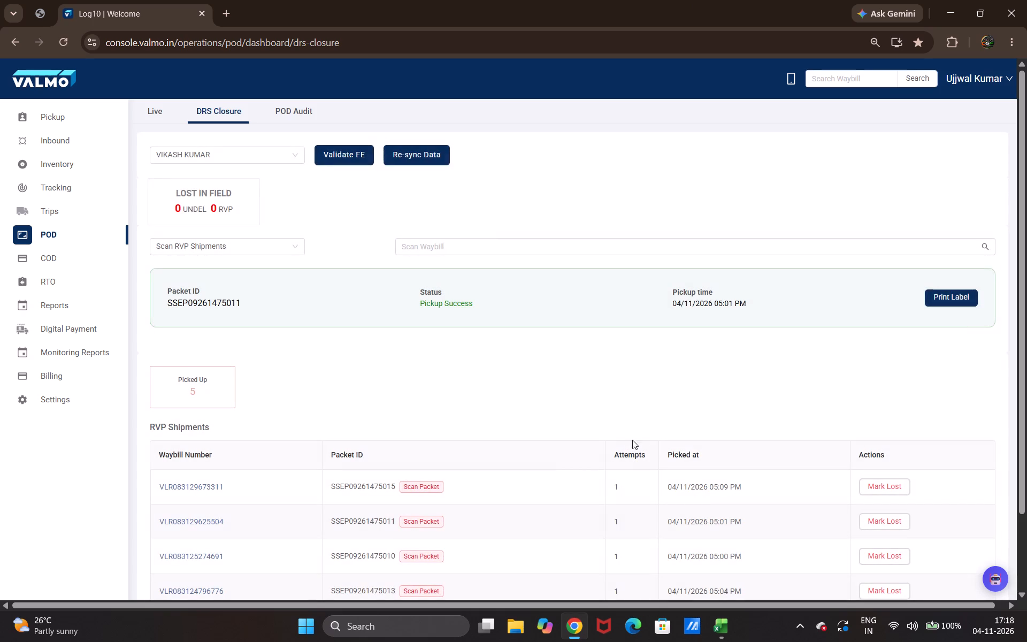
{"action": "left_click", "coordinate": [764, 486]}
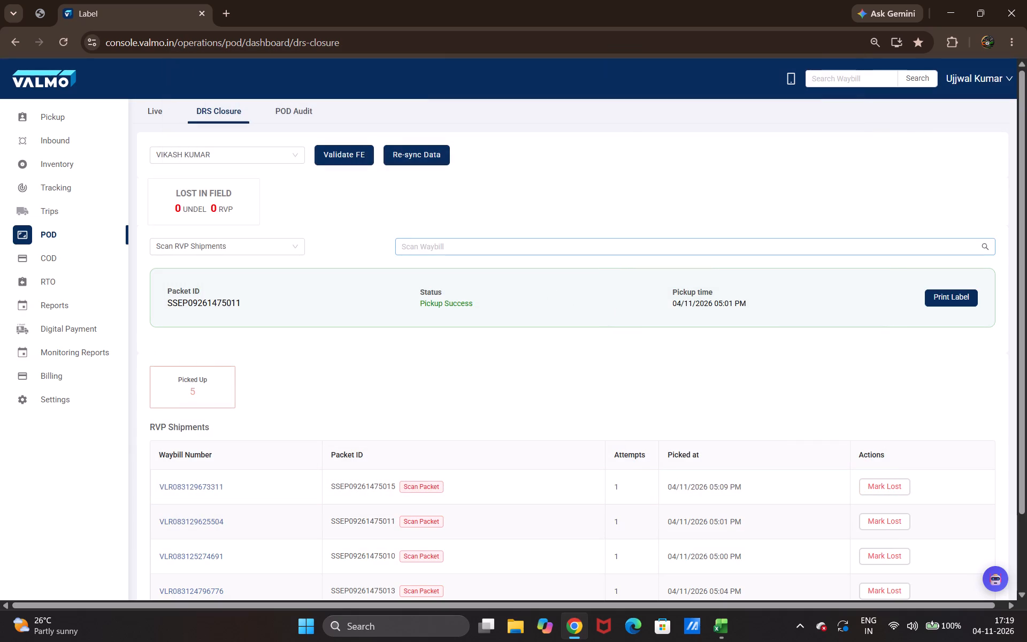
{"action": "left_click", "coordinate": [534, 250]}
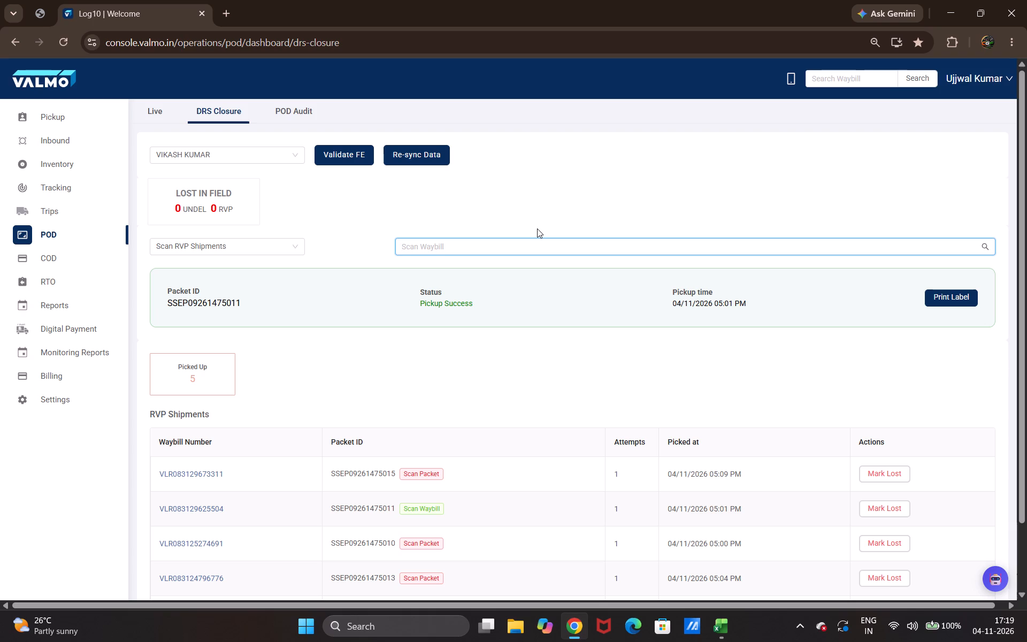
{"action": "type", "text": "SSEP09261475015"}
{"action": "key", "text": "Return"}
{"action": "left_click", "coordinate": [949, 301]}
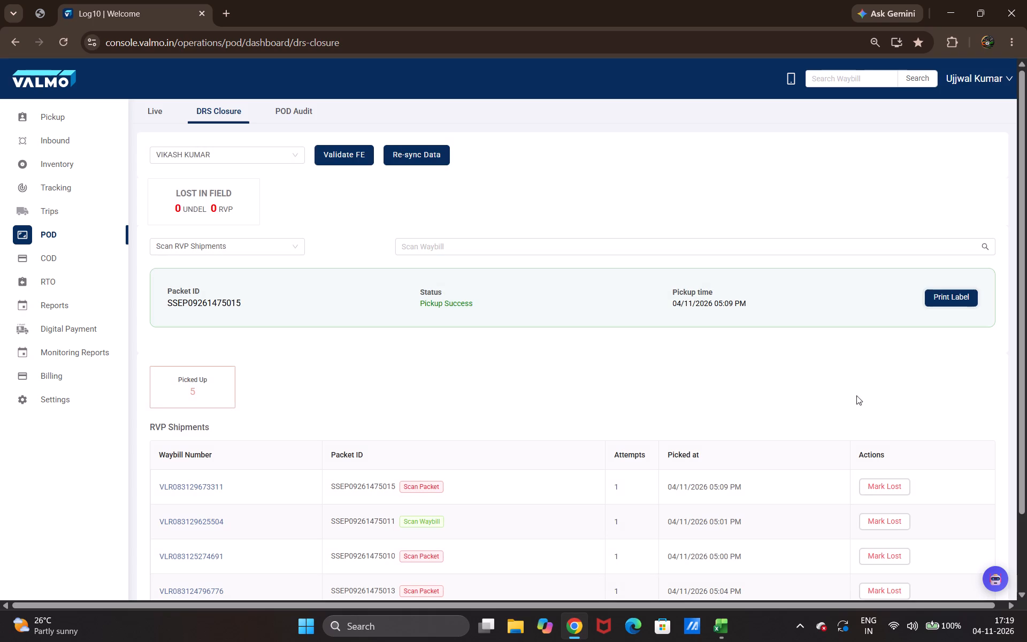
{"action": "left_click", "coordinate": [771, 486]}
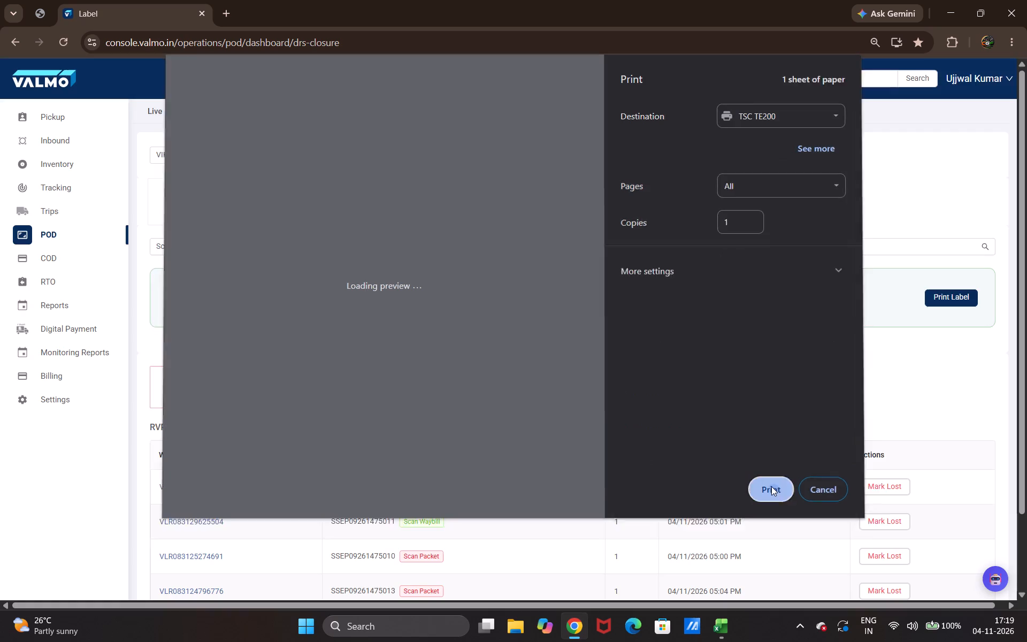
{"action": "left_click", "coordinate": [678, 247]}
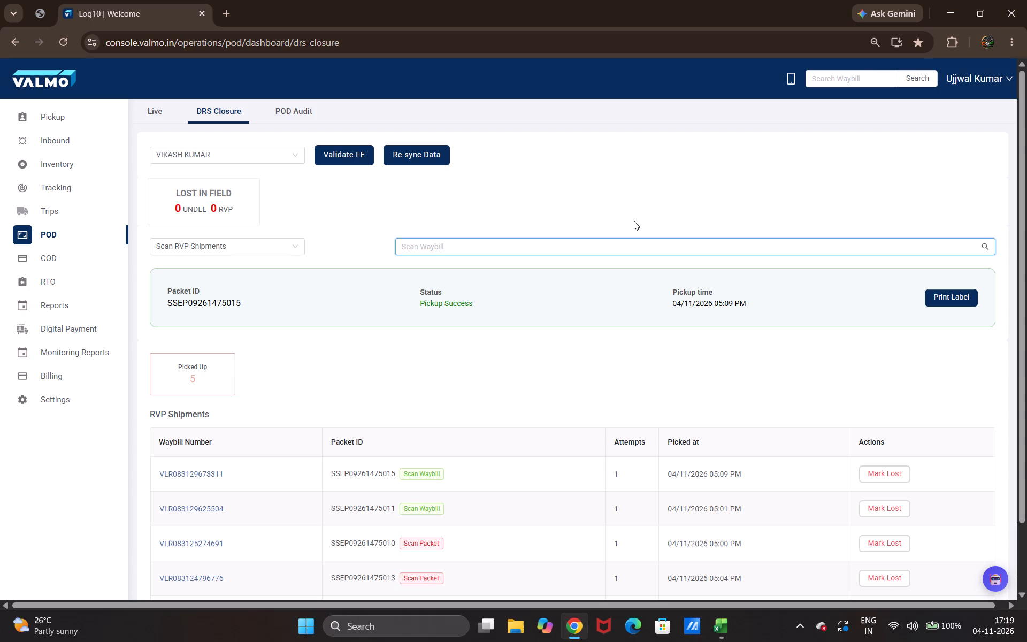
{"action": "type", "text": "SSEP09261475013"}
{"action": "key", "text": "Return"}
{"action": "left_click", "coordinate": [962, 297]}
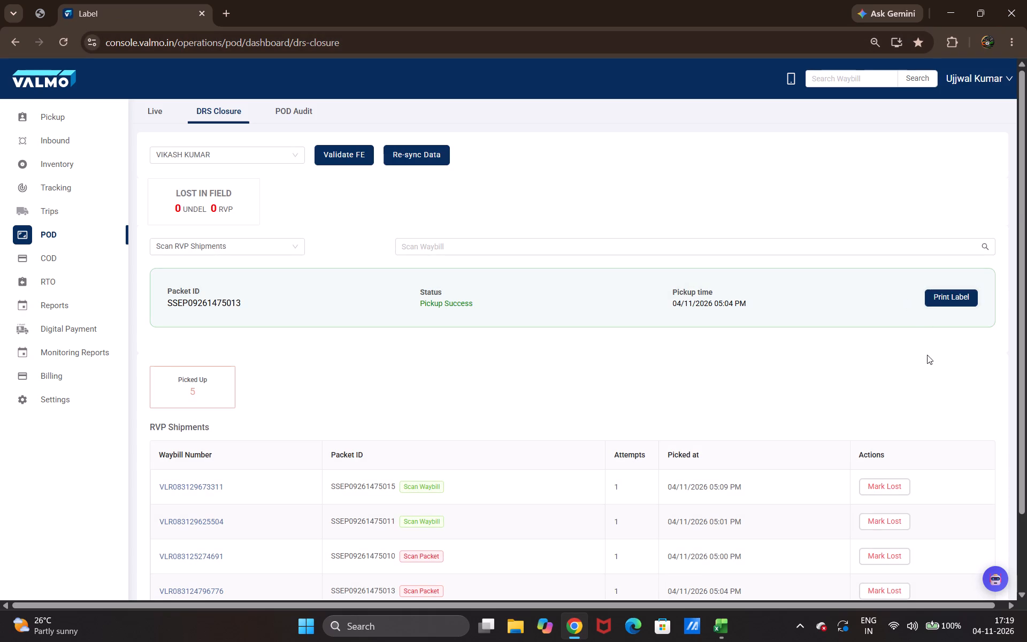
{"action": "left_click", "coordinate": [768, 485]}
{"action": "left_click", "coordinate": [655, 245]}
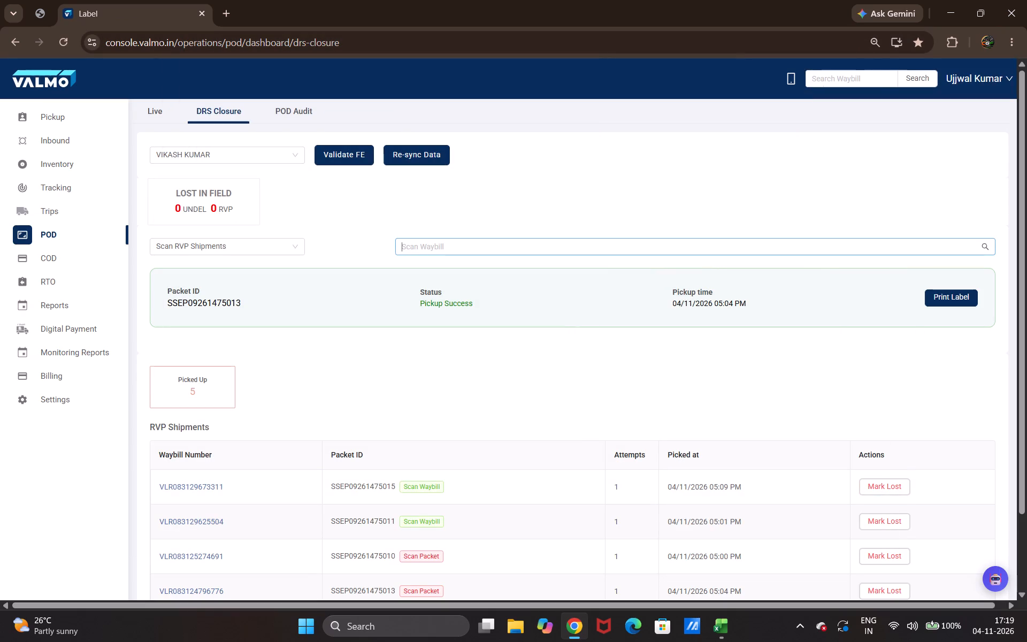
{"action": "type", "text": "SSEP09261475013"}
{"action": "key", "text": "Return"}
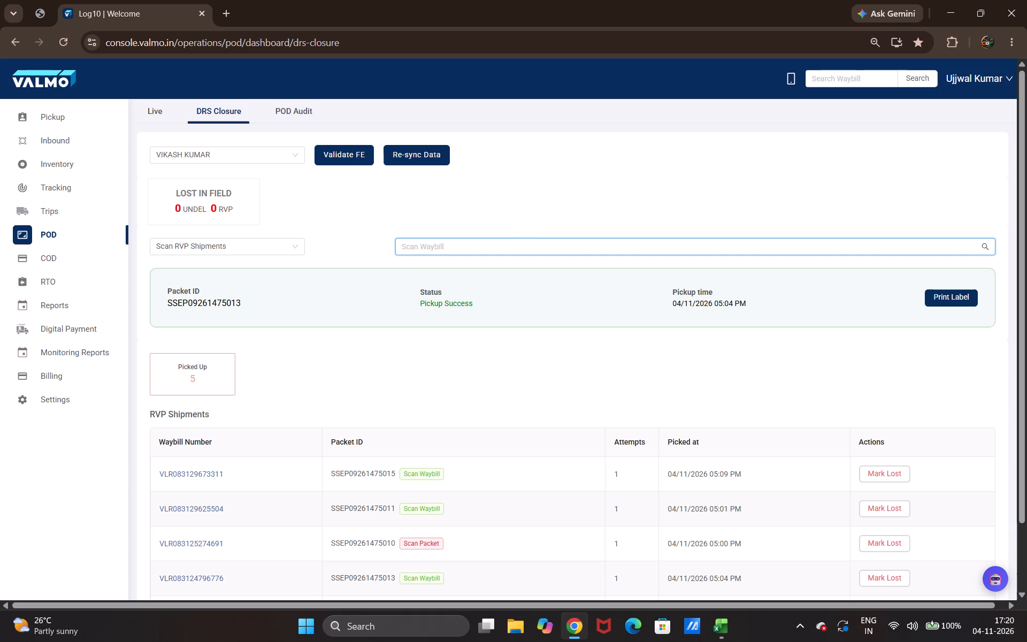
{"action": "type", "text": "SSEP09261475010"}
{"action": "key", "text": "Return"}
{"action": "left_click", "coordinate": [946, 294]}
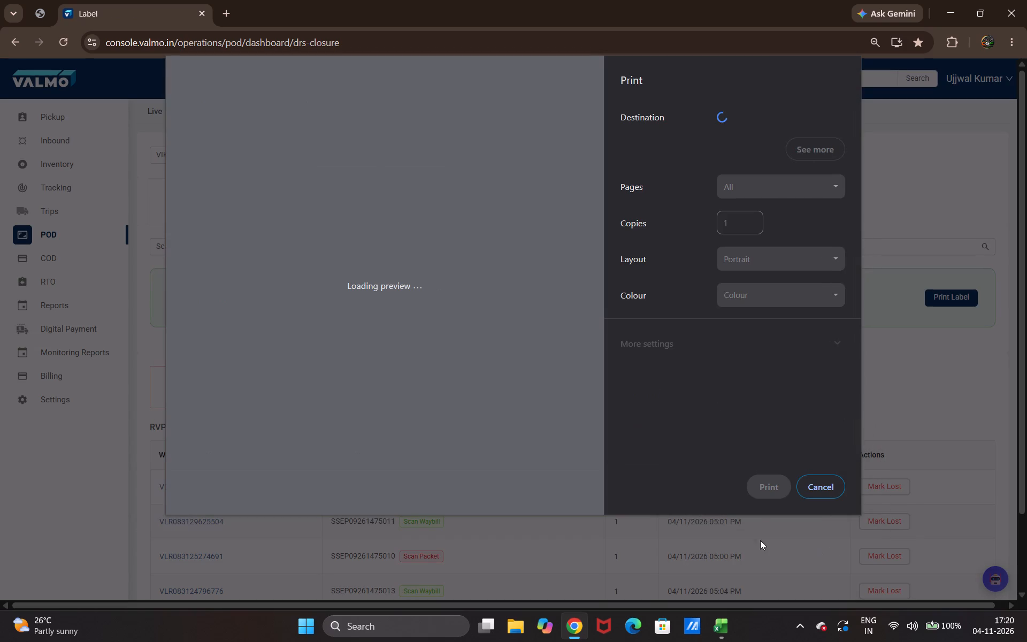
{"action": "left_click", "coordinate": [769, 487]}
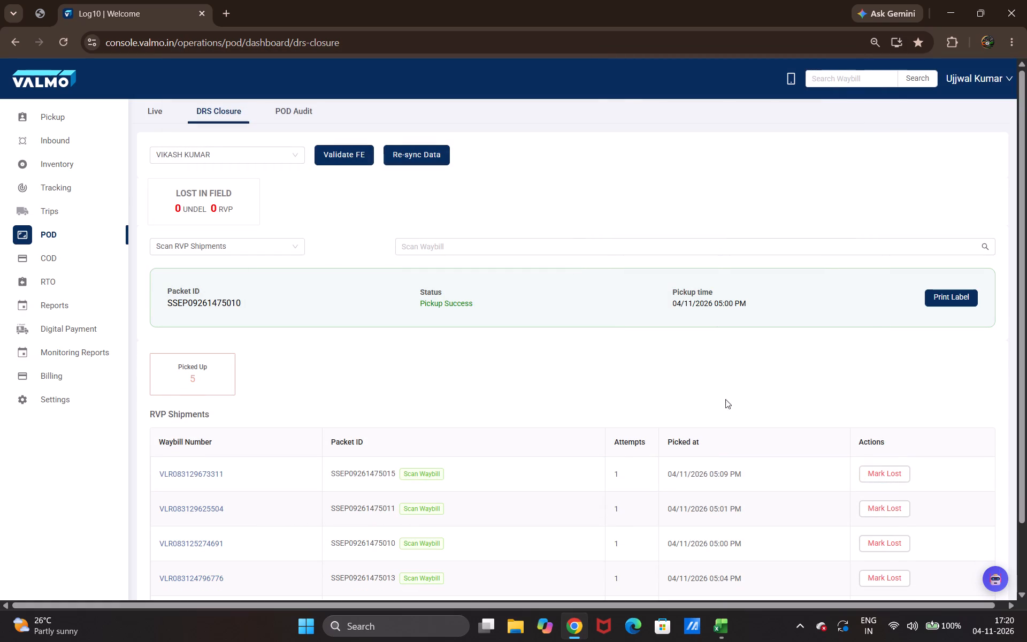
Ready the waybill scan entry and check the scan status of every shipment in the RVP list.
{"action": "left_click", "coordinate": [730, 251]}
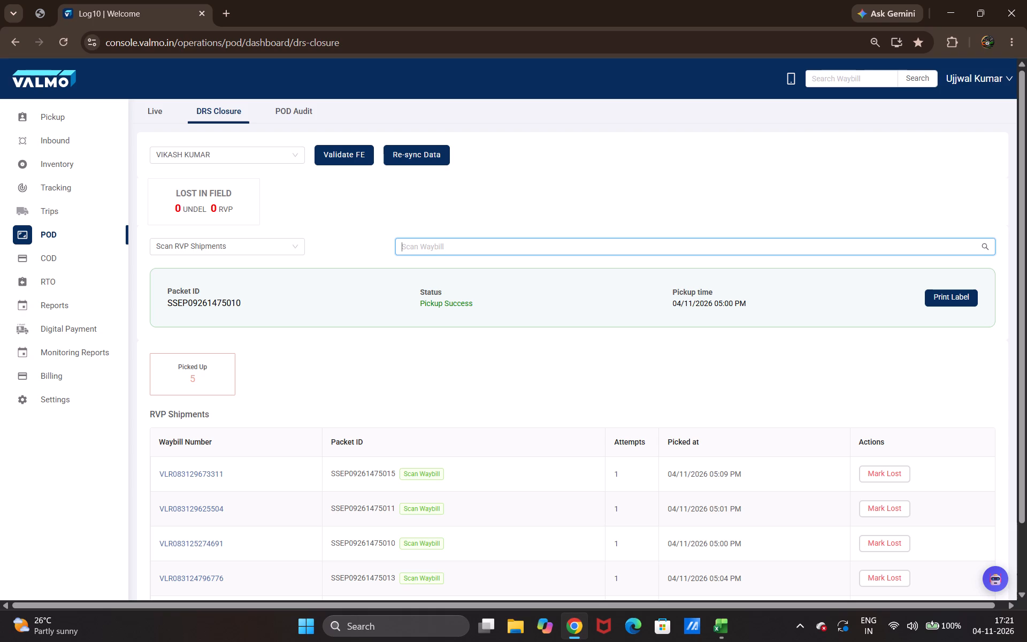
{"action": "scroll", "coordinate": [665, 275], "scroll_direction": "down", "scroll_amount": 4}
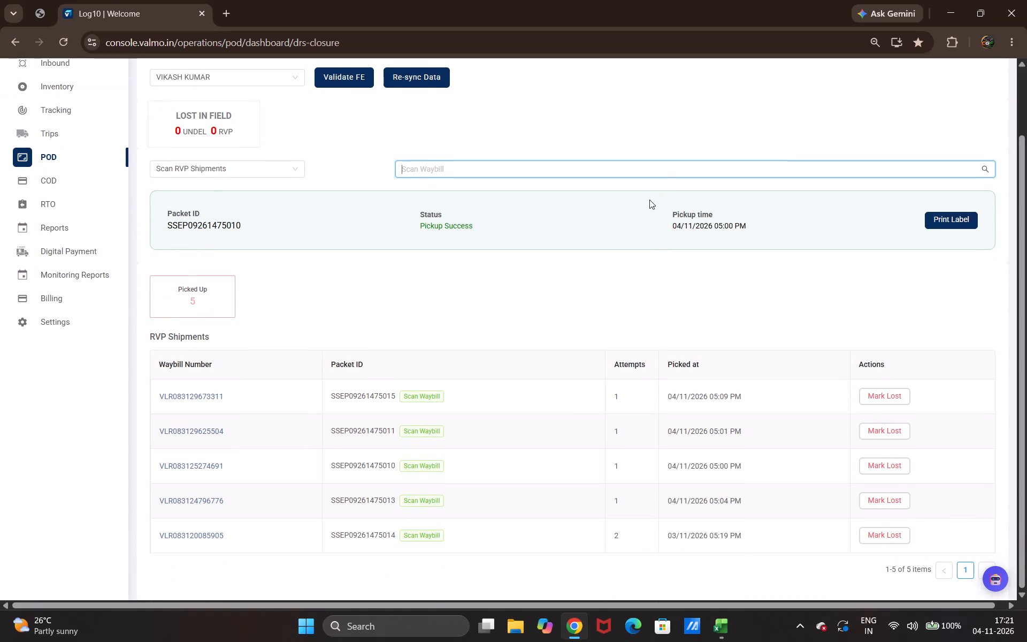
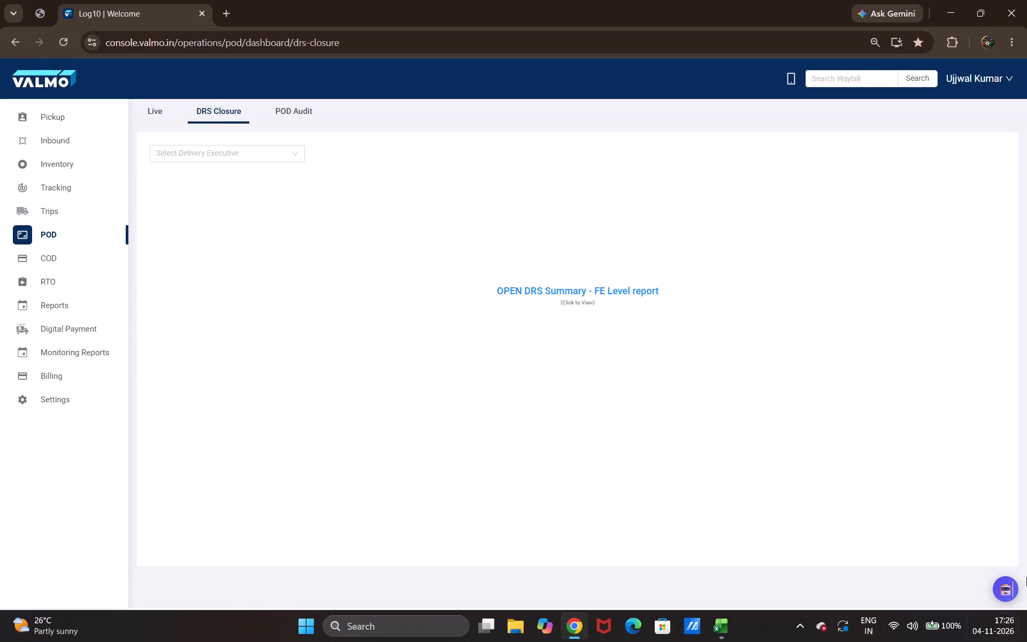
Browse the delivery executive list down to its end to find the next executive for DRS closure.
{"action": "scroll", "coordinate": [597, 239], "scroll_direction": "up", "scroll_amount": 1}
{"action": "left_click", "coordinate": [220, 150]}
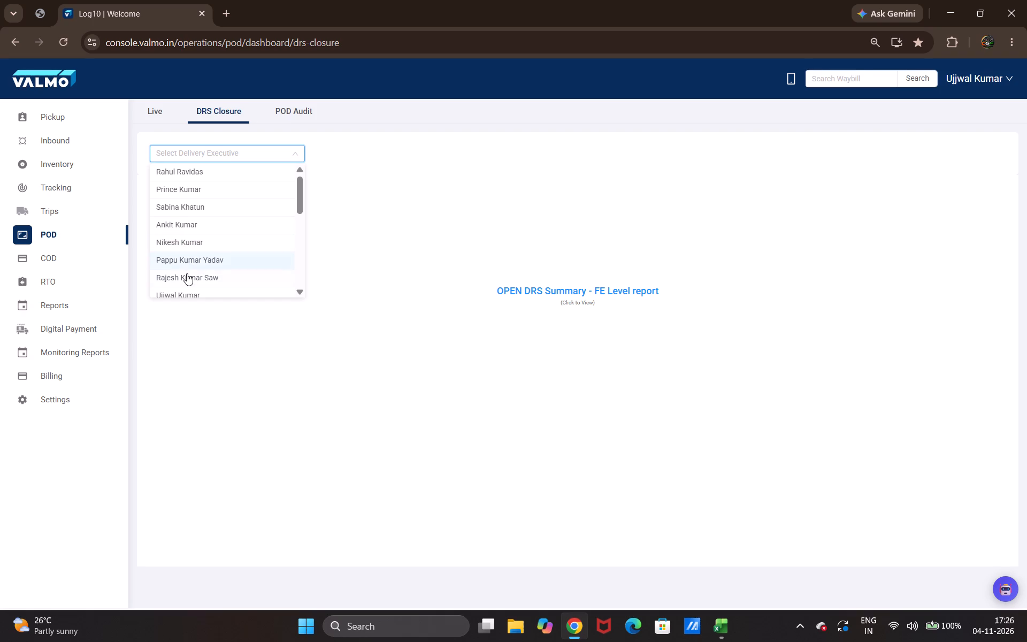
{"action": "scroll", "coordinate": [186, 274], "scroll_direction": "down", "scroll_amount": 1}
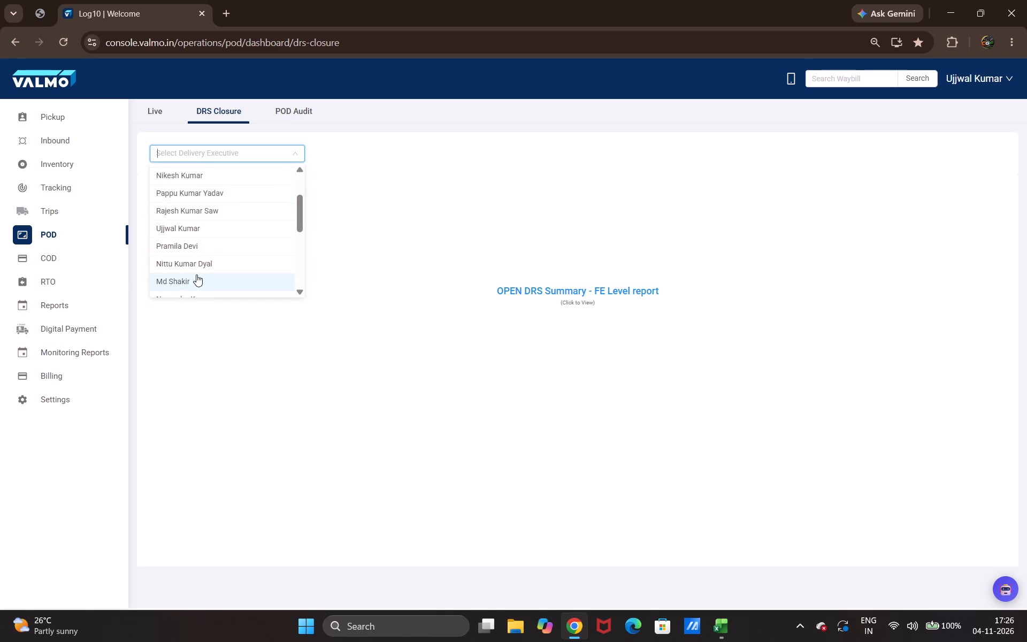
{"action": "scroll", "coordinate": [196, 274], "scroll_direction": "down", "scroll_amount": 1}
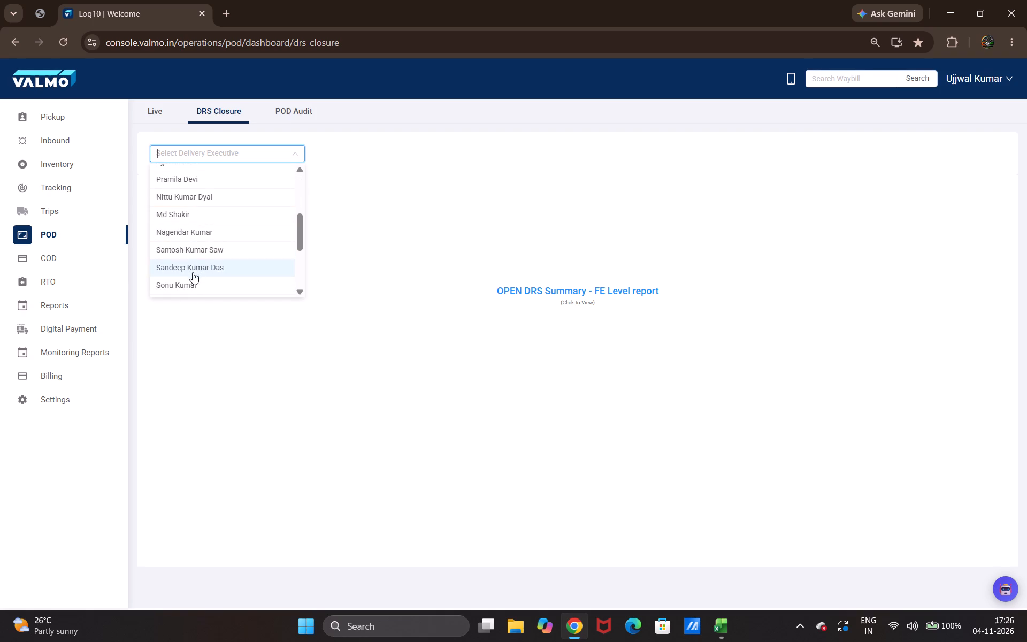
{"action": "scroll", "coordinate": [188, 282], "scroll_direction": "down", "scroll_amount": 1}
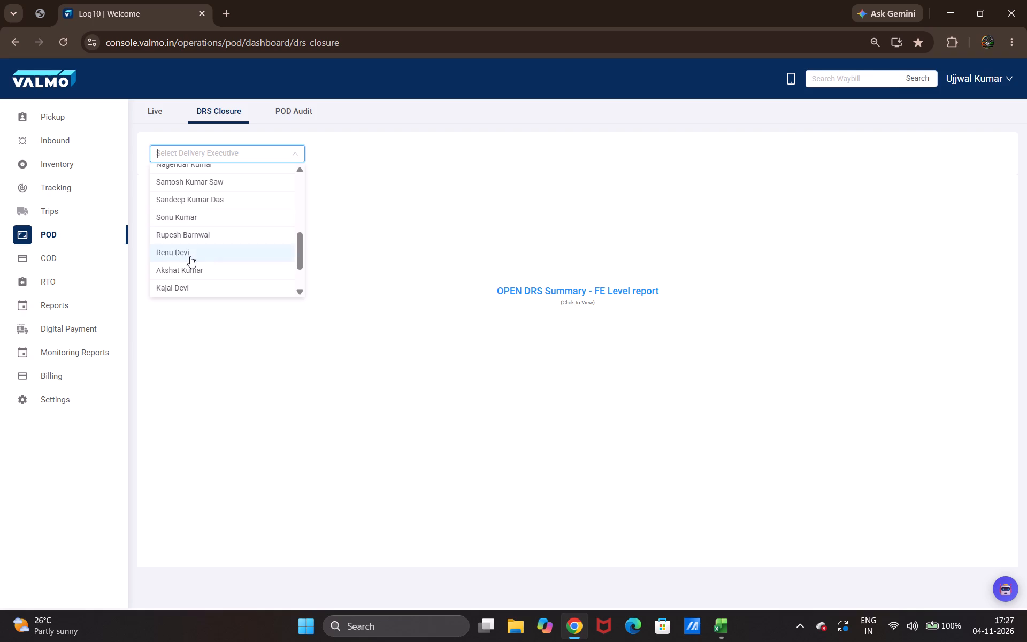
{"action": "scroll", "coordinate": [192, 282], "scroll_direction": "down", "scroll_amount": 1}
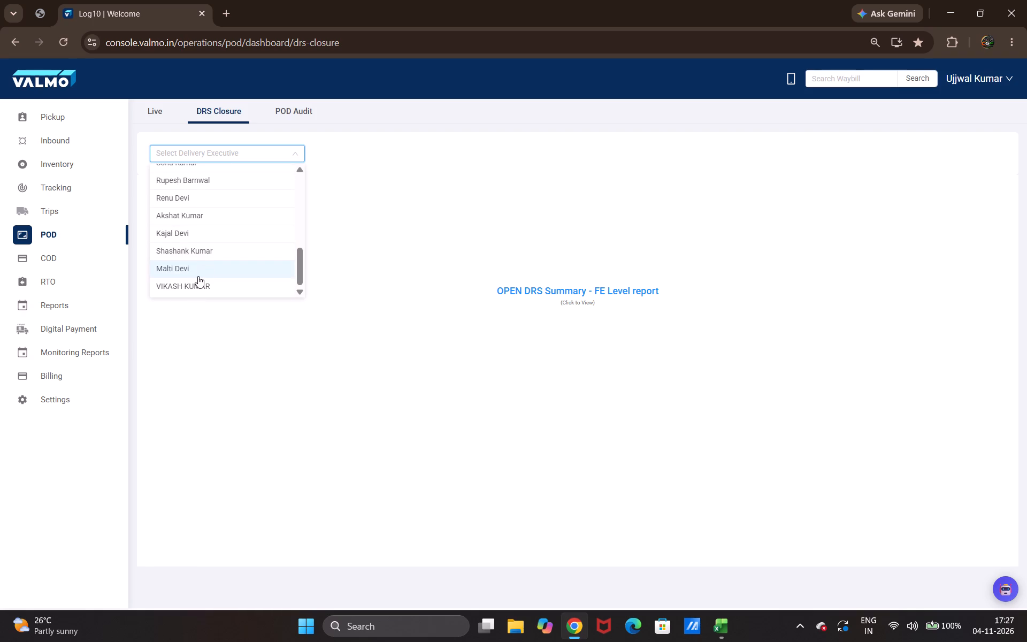
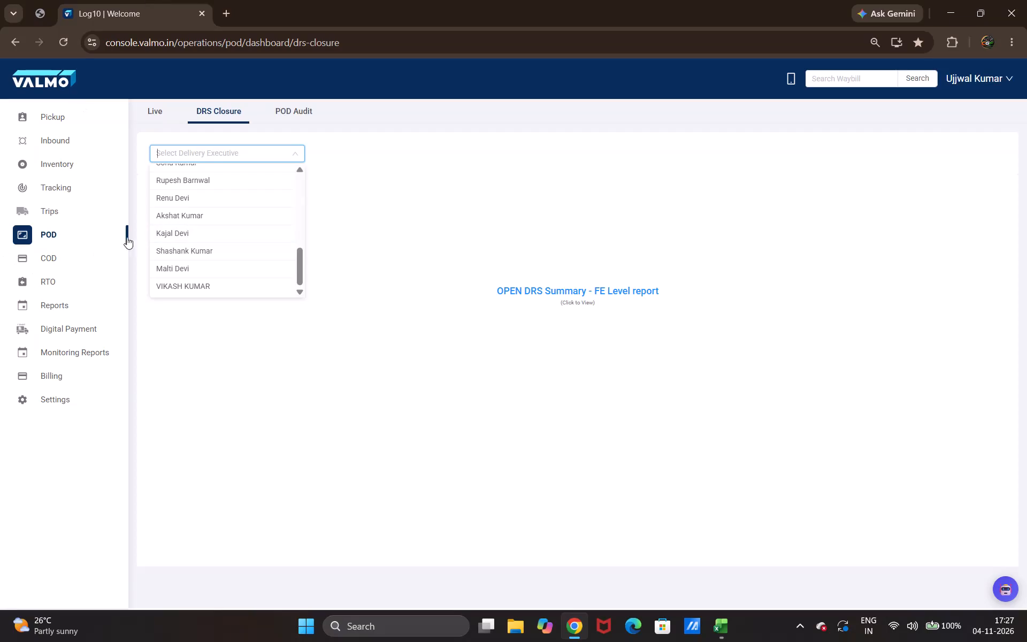
{"action": "scroll", "coordinate": [188, 265], "scroll_direction": "up", "scroll_amount": 2}
{"action": "scroll", "coordinate": [181, 248], "scroll_direction": "down", "scroll_amount": 2}
{"action": "left_click", "coordinate": [187, 211]}
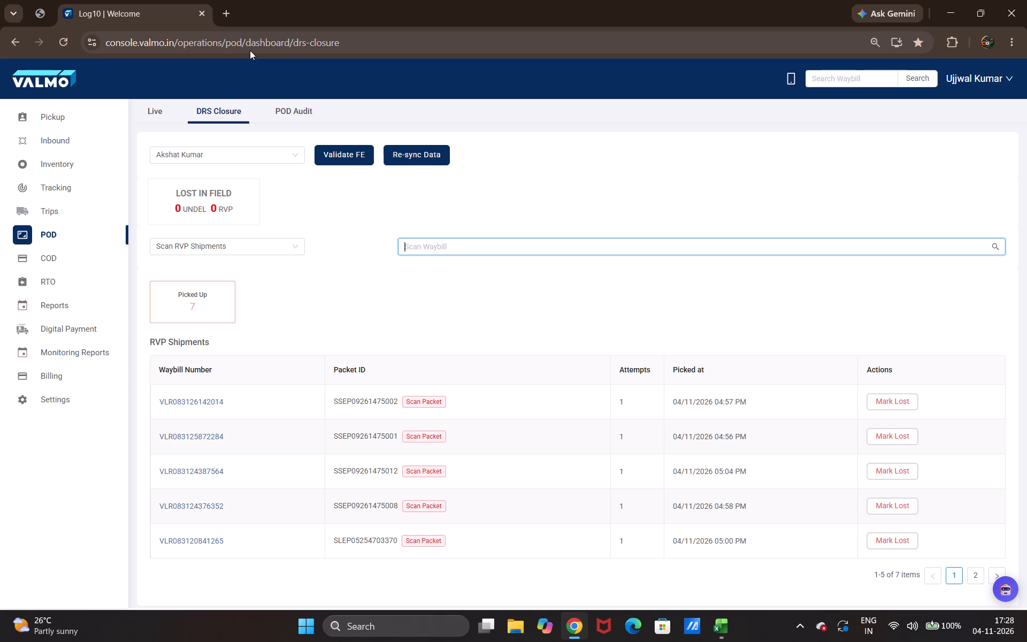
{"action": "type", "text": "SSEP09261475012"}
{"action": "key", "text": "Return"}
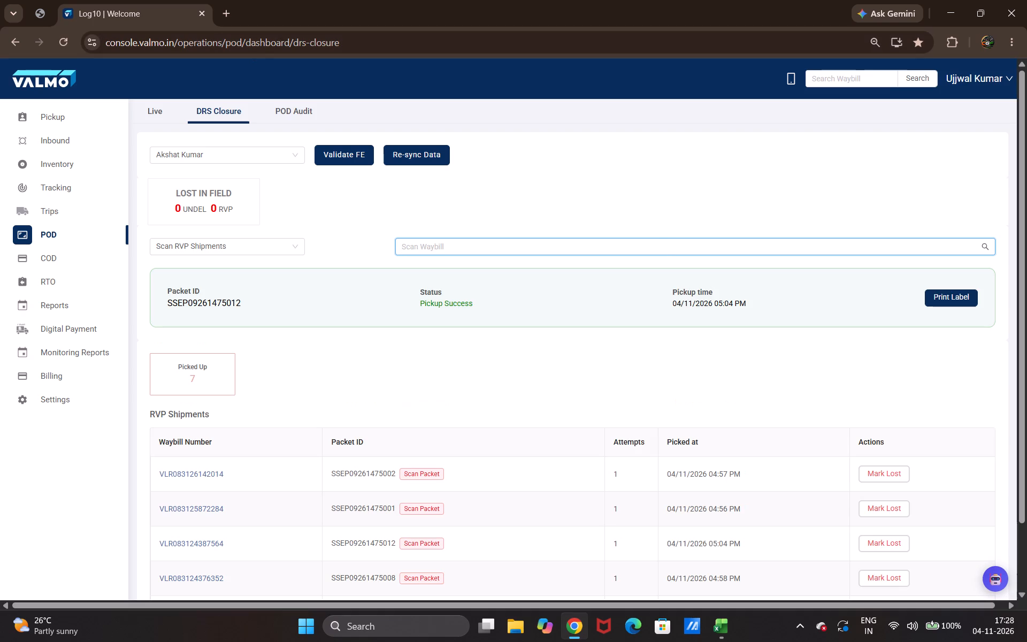
{"action": "left_click", "coordinate": [932, 297]}
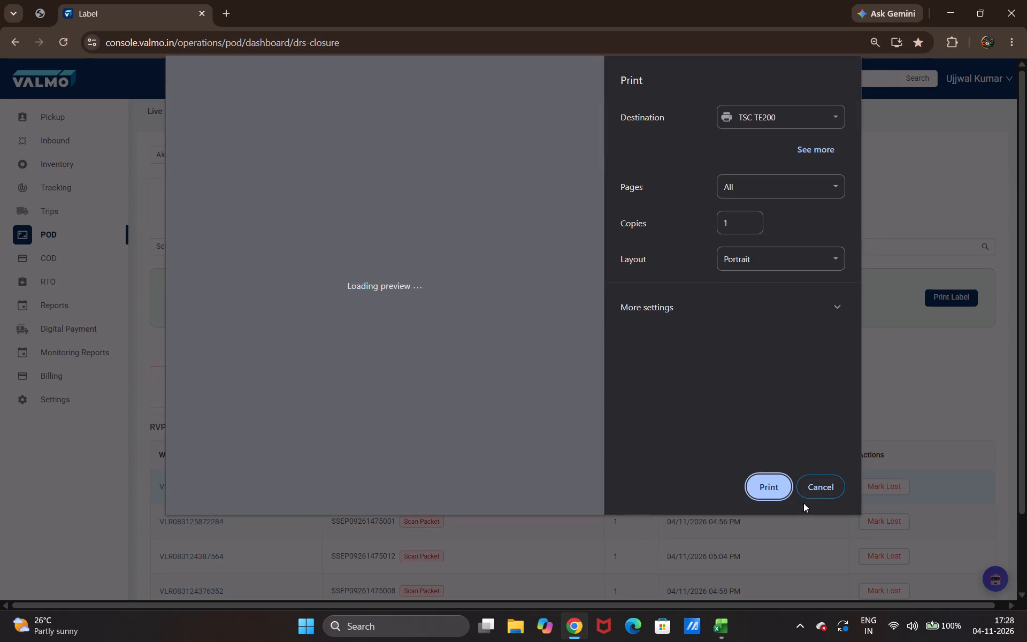
{"action": "left_click", "coordinate": [747, 489]}
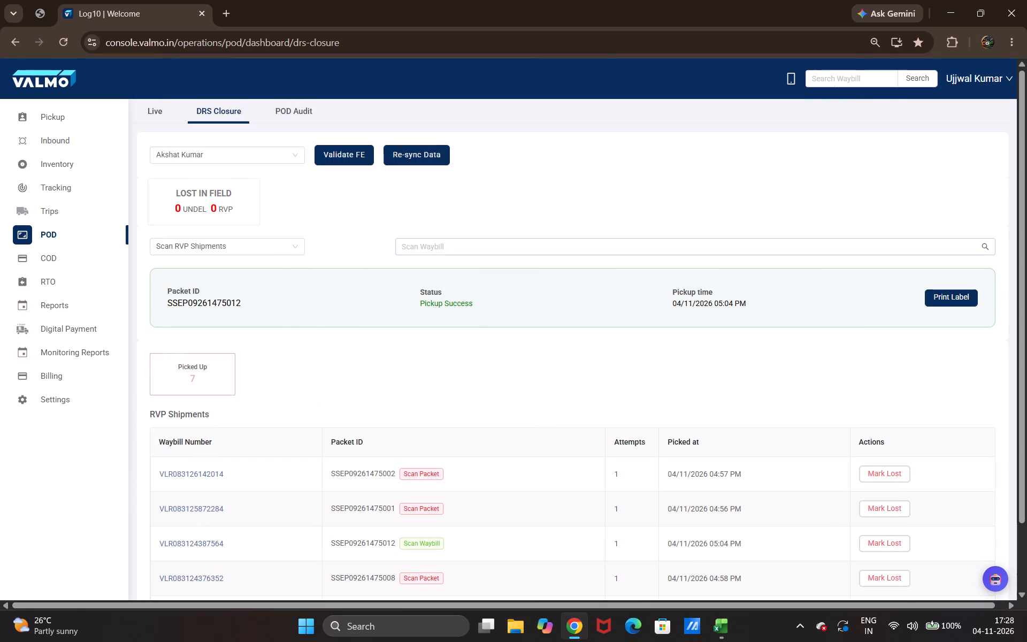
{"action": "left_click_drag", "start_coordinate": [402, 247], "coordinate": [410, 248]}
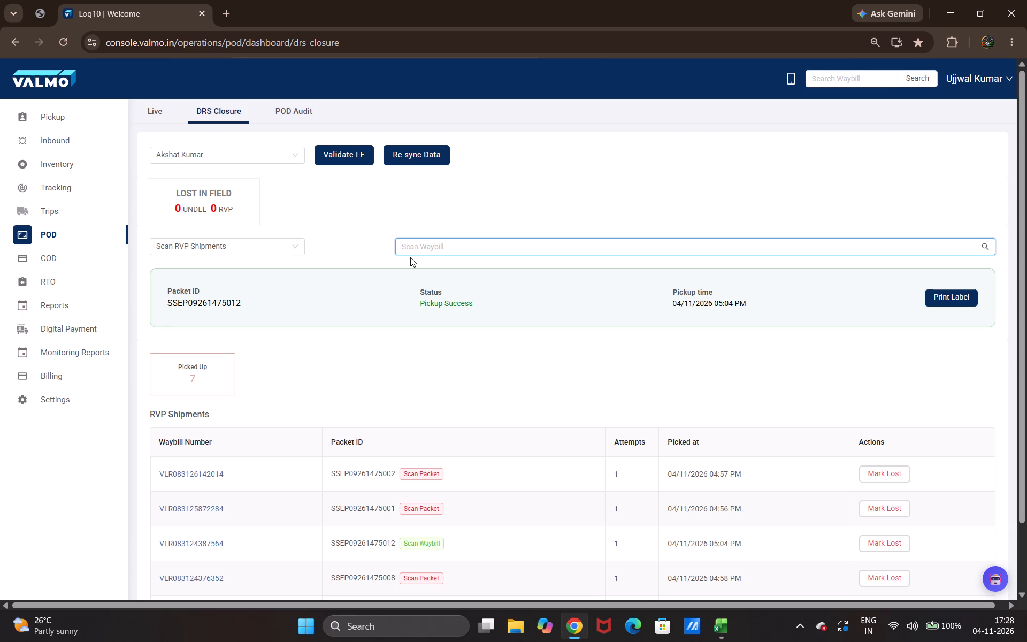
Check the LM - FE Level - Performance and COD Collected report under the LM hub visibility monitoring reports.
{"action": "left_click", "coordinate": [39, 347]}
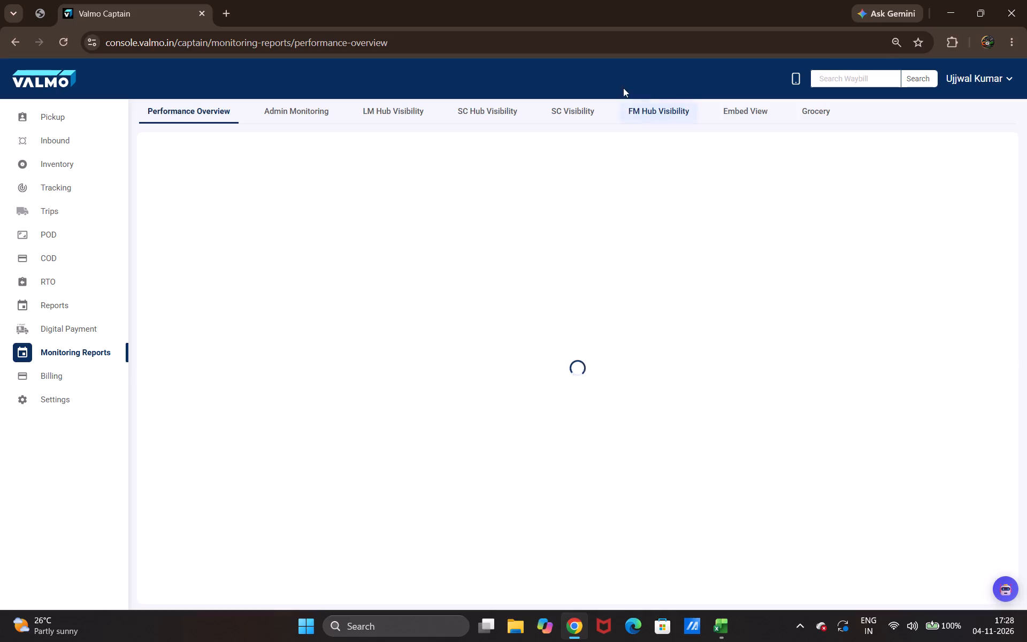
{"action": "left_click_drag", "start_coordinate": [406, 123], "coordinate": [412, 121]}
{"action": "left_click", "coordinate": [393, 119]}
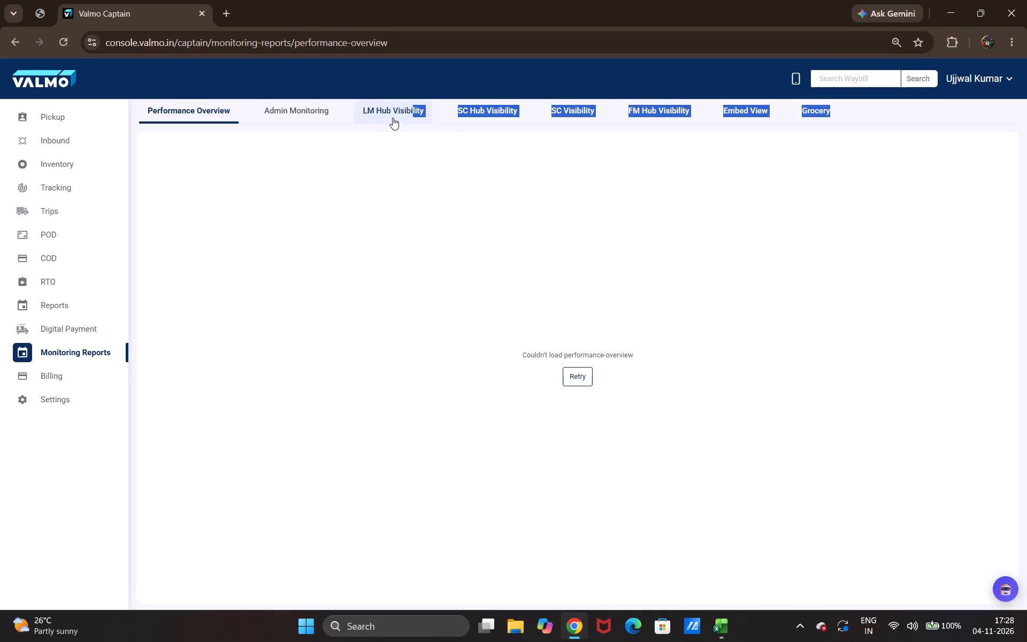
{"action": "left_click", "coordinate": [383, 97]}
{"action": "left_click", "coordinate": [513, 272]}
{"action": "scroll", "coordinate": [525, 267], "scroll_direction": "down", "scroll_amount": 4}
{"action": "left_click", "coordinate": [520, 279]}
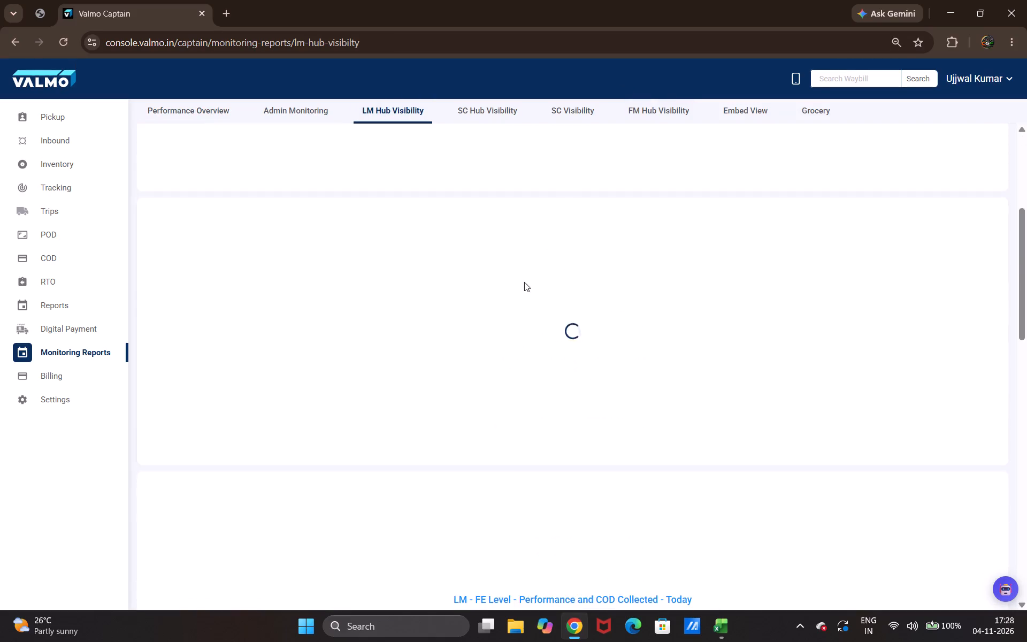
{"action": "scroll", "coordinate": [530, 278], "scroll_direction": "down", "scroll_amount": 4}
{"action": "left_click_drag", "start_coordinate": [527, 283], "coordinate": [533, 289]}
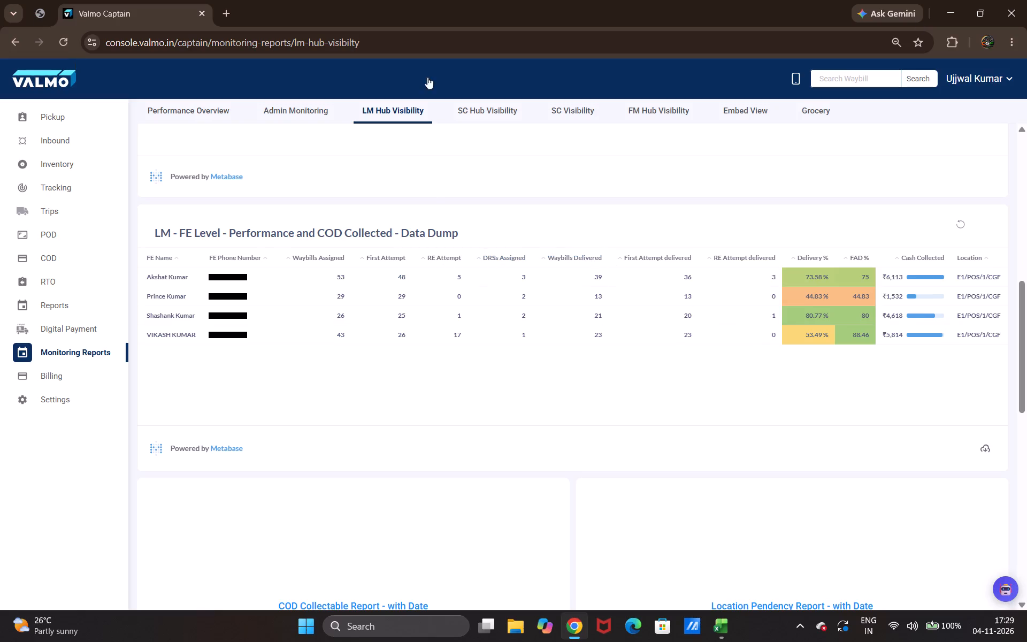
Reopen the POD DRS closure for delivery executive Akshat and set the scan type to Scan RVP Shipments.
{"action": "left_click", "coordinate": [41, 231]}
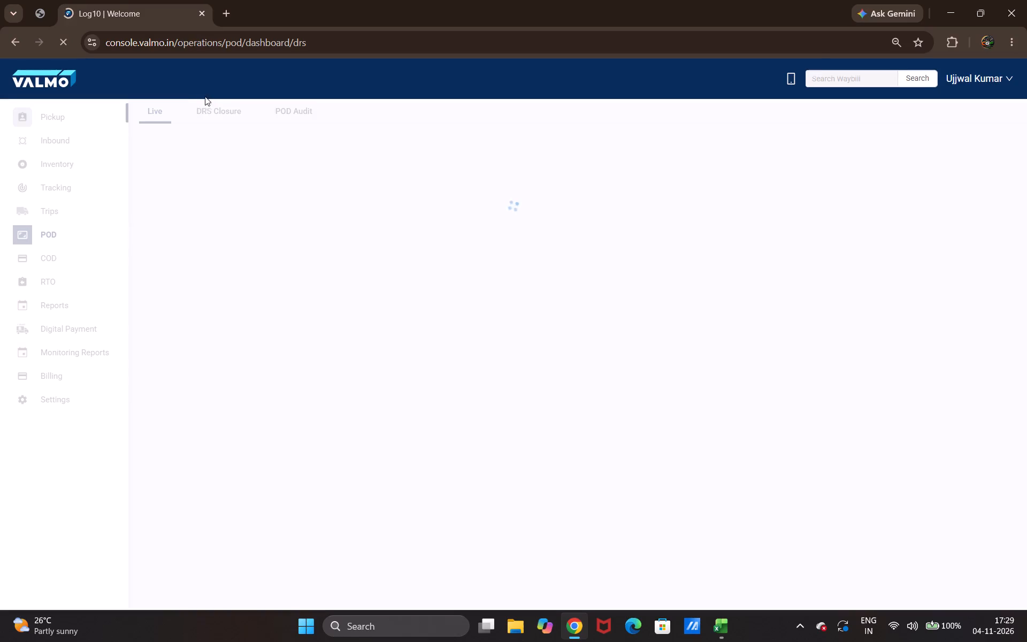
{"action": "left_click", "coordinate": [213, 113]}
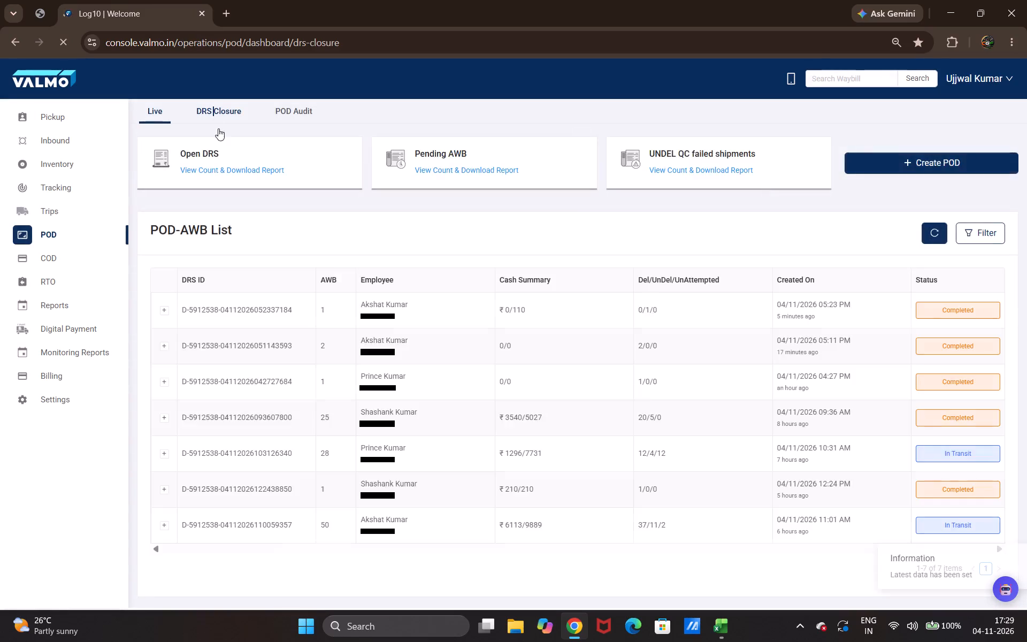
{"action": "left_click", "coordinate": [226, 150]}
{"action": "scroll", "coordinate": [226, 149], "scroll_direction": "down", "scroll_amount": 7}
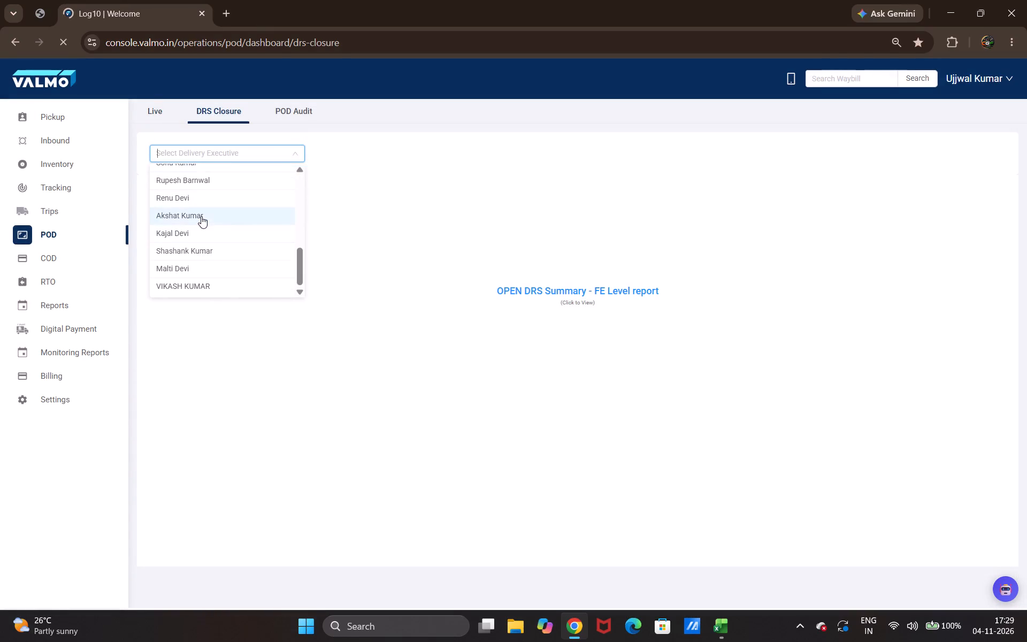
{"action": "left_click", "coordinate": [201, 216]}
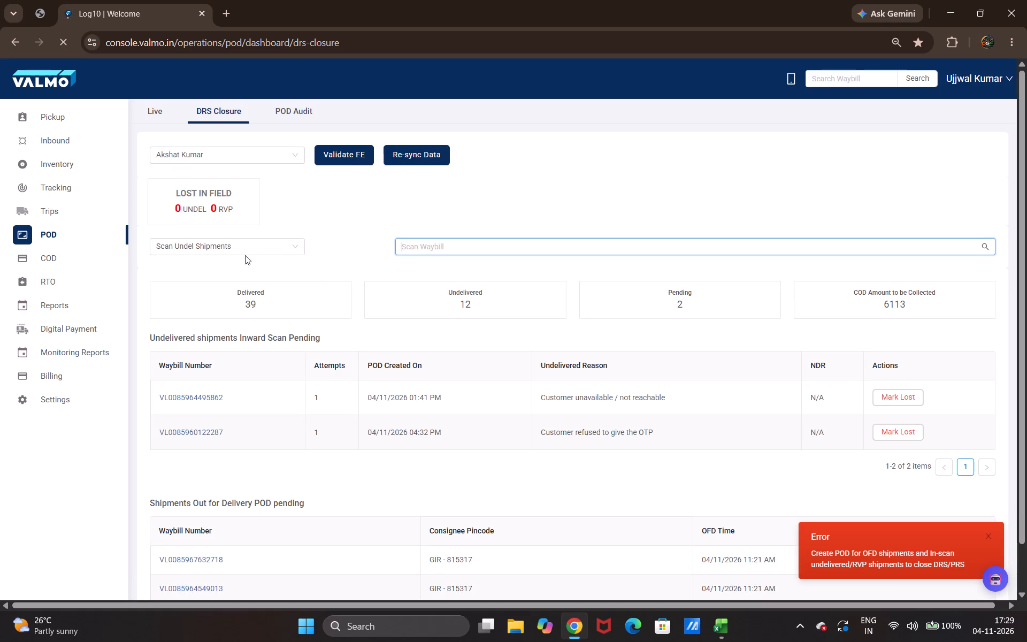
{"action": "left_click", "coordinate": [241, 252]}
{"action": "scroll", "coordinate": [224, 287], "scroll_direction": "down", "scroll_amount": 2}
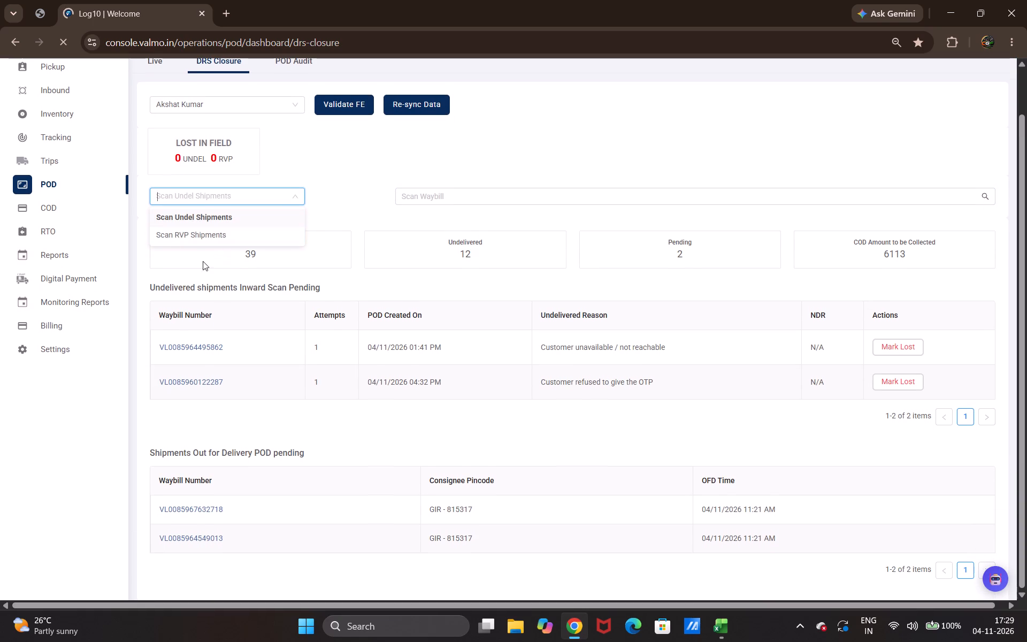
{"action": "left_click", "coordinate": [180, 234]}
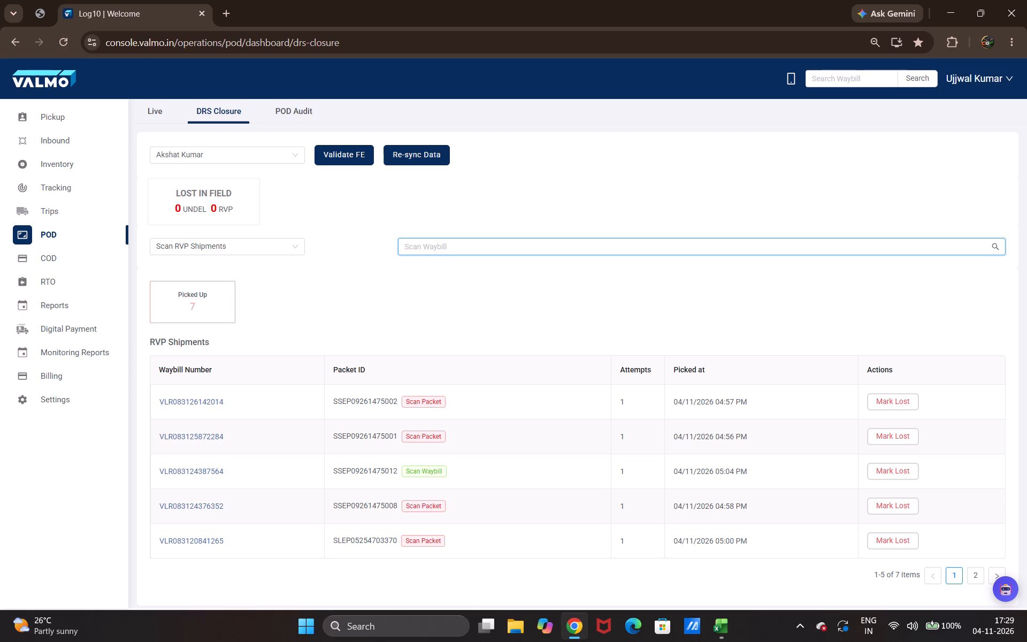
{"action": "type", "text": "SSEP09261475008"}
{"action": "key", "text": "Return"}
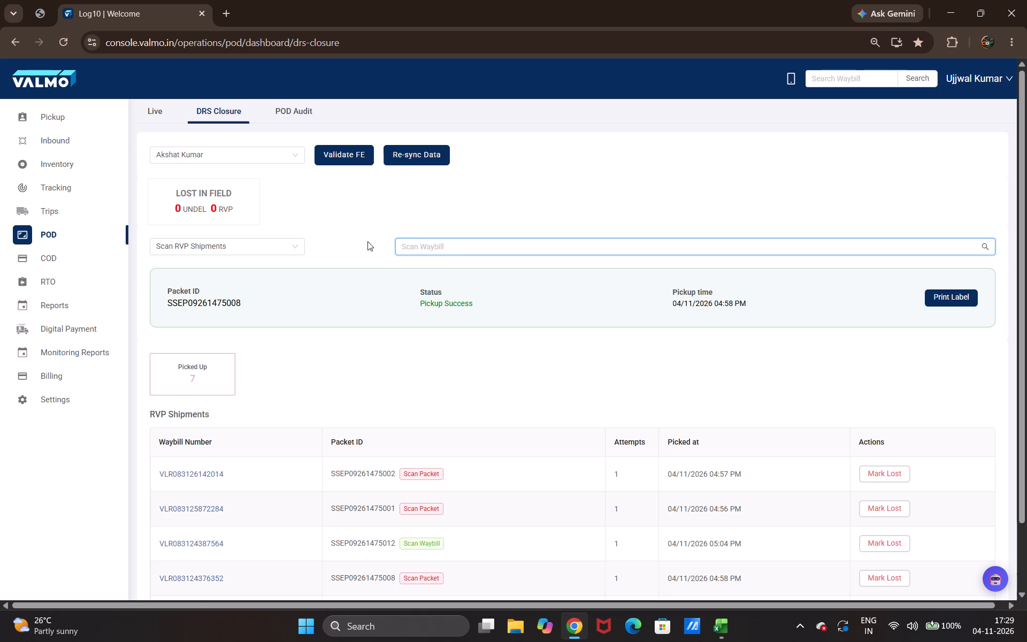
{"action": "left_click", "coordinate": [945, 296]}
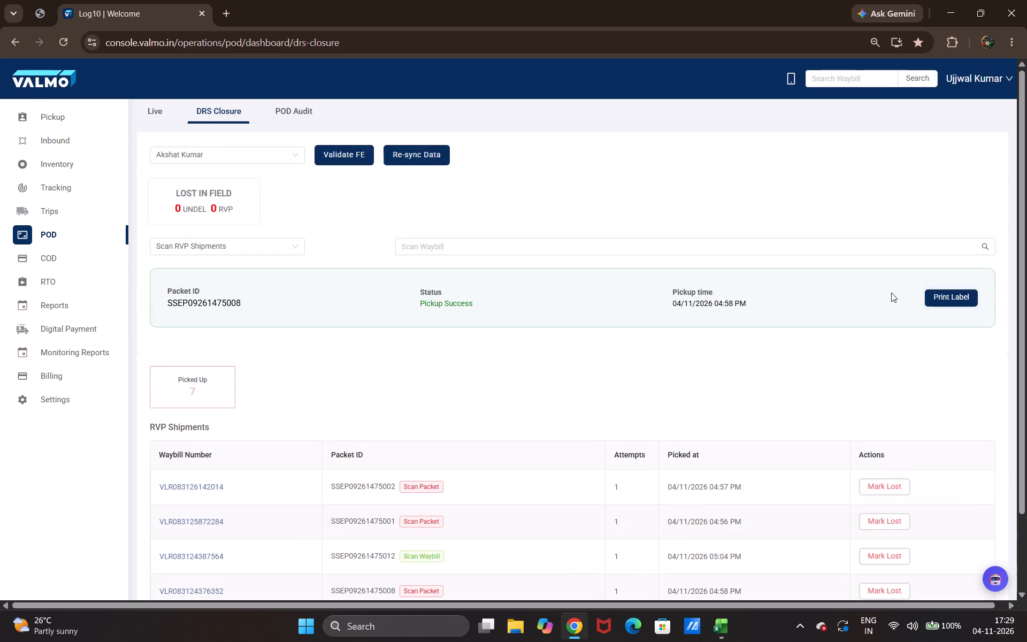
{"action": "left_click", "coordinate": [764, 485]}
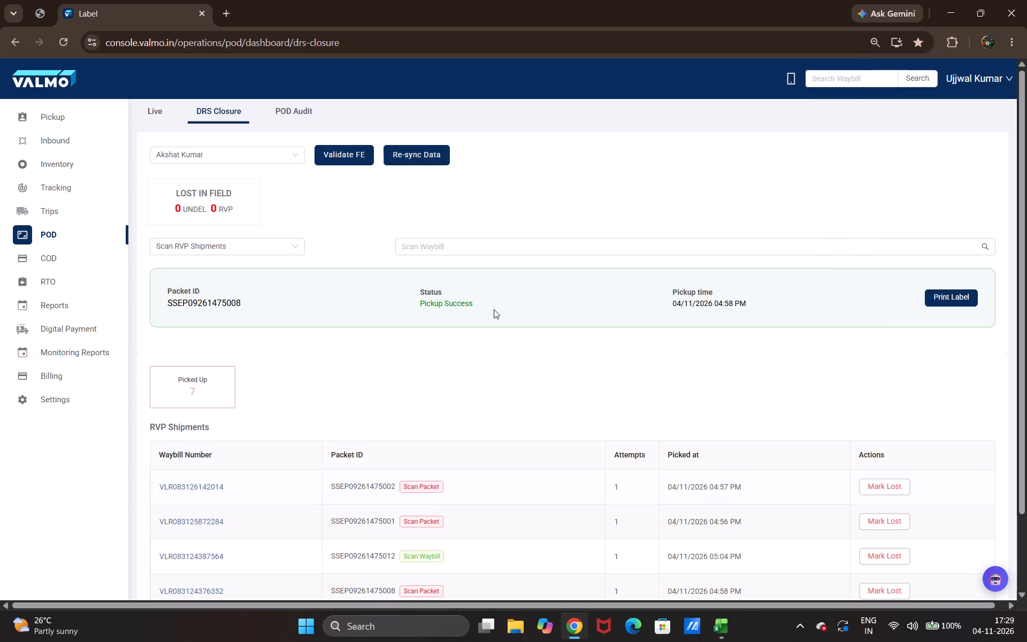
{"action": "left_click", "coordinate": [404, 249]}
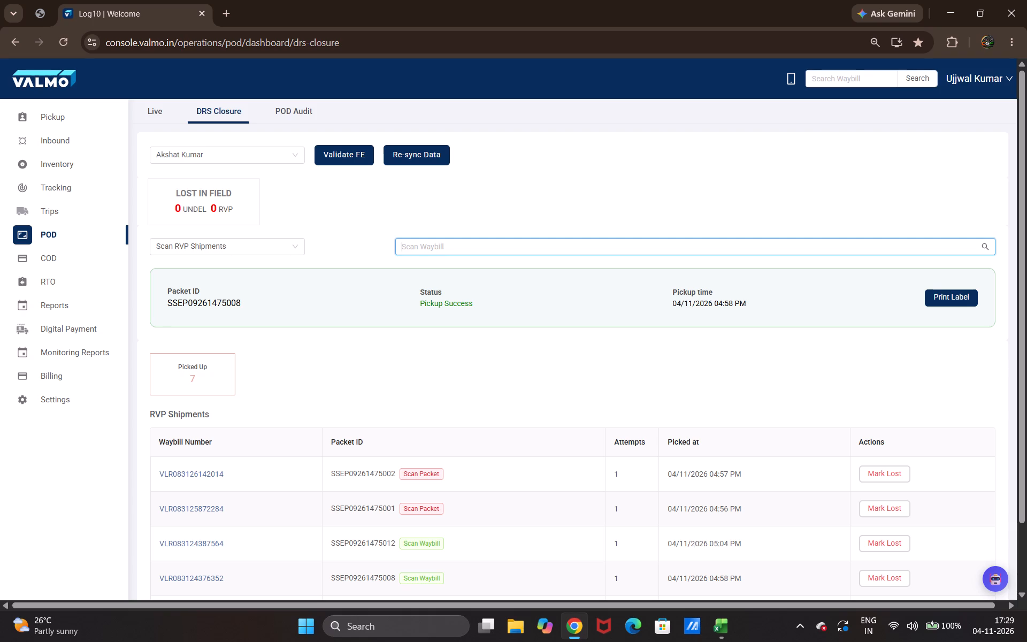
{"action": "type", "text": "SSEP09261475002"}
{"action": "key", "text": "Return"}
{"action": "left_click", "coordinate": [941, 297]}
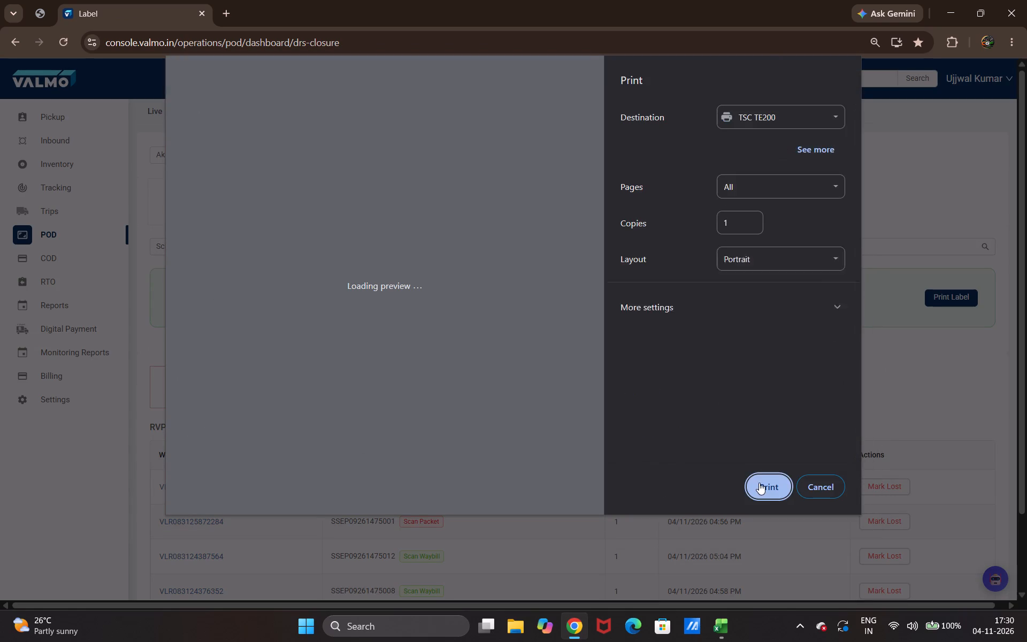
{"action": "left_click", "coordinate": [763, 491]}
{"action": "left_click", "coordinate": [392, 251]}
{"action": "left_click", "coordinate": [408, 241]}
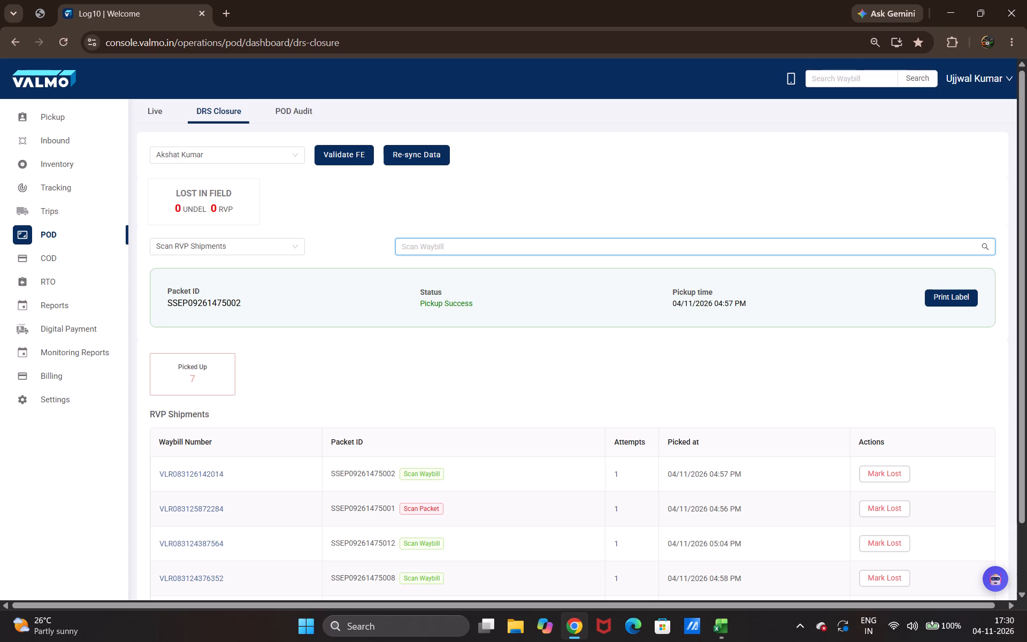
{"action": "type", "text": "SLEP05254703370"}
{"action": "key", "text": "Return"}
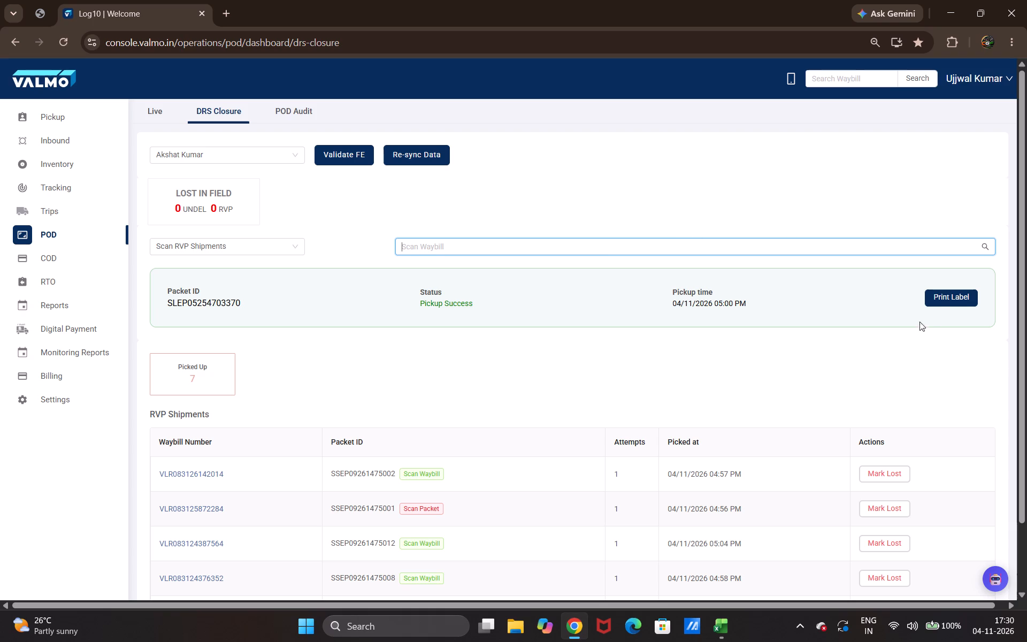
{"action": "left_click", "coordinate": [938, 298]}
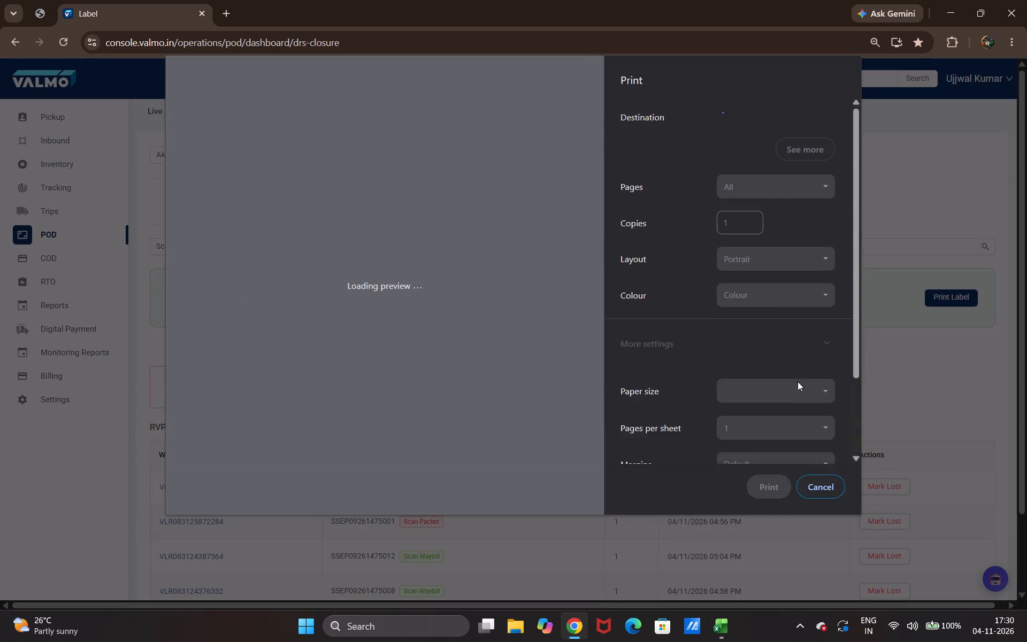
{"action": "left_click_drag", "start_coordinate": [769, 489], "coordinate": [749, 469]}
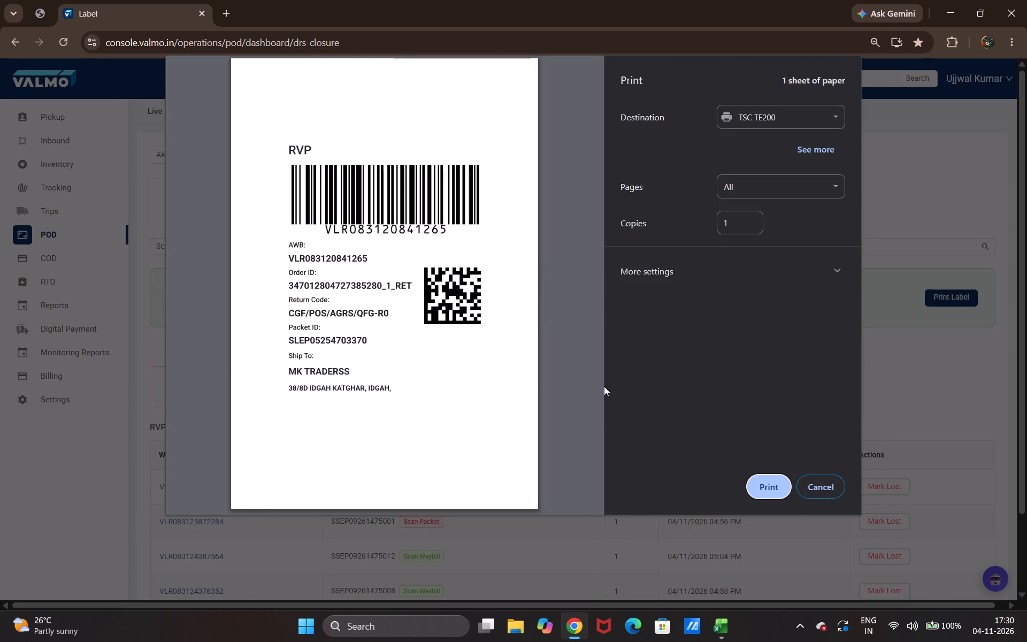
{"action": "left_click", "coordinate": [769, 483]}
{"action": "left_click", "coordinate": [414, 244]}
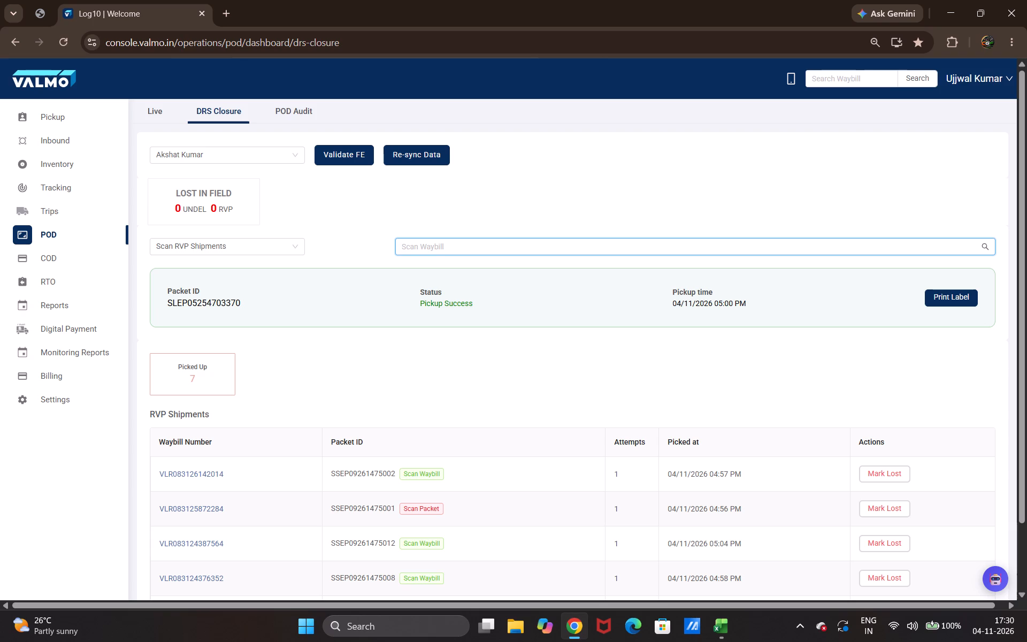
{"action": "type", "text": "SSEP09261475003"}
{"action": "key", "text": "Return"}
{"action": "left_click", "coordinate": [963, 292]}
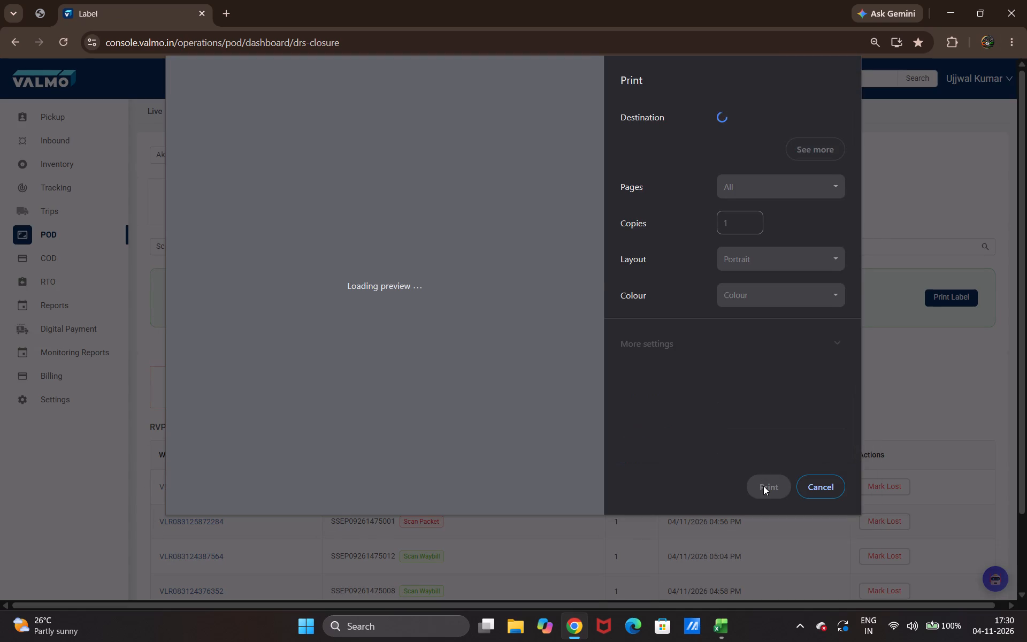
{"action": "left_click", "coordinate": [764, 492]}
{"action": "left_click", "coordinate": [408, 248]}
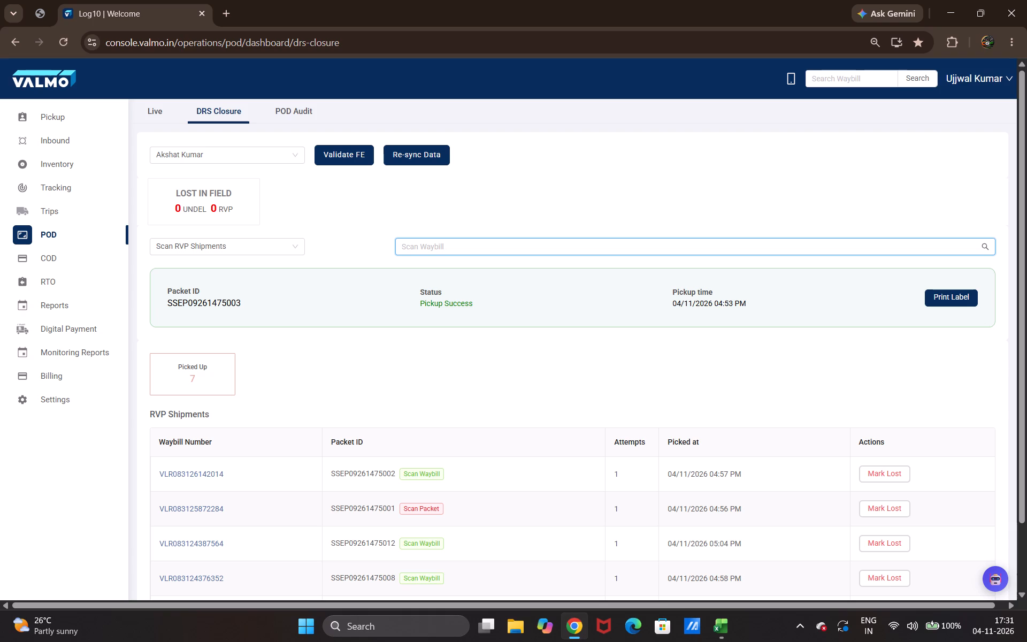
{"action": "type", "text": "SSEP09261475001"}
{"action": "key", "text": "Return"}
{"action": "left_click", "coordinate": [942, 304]}
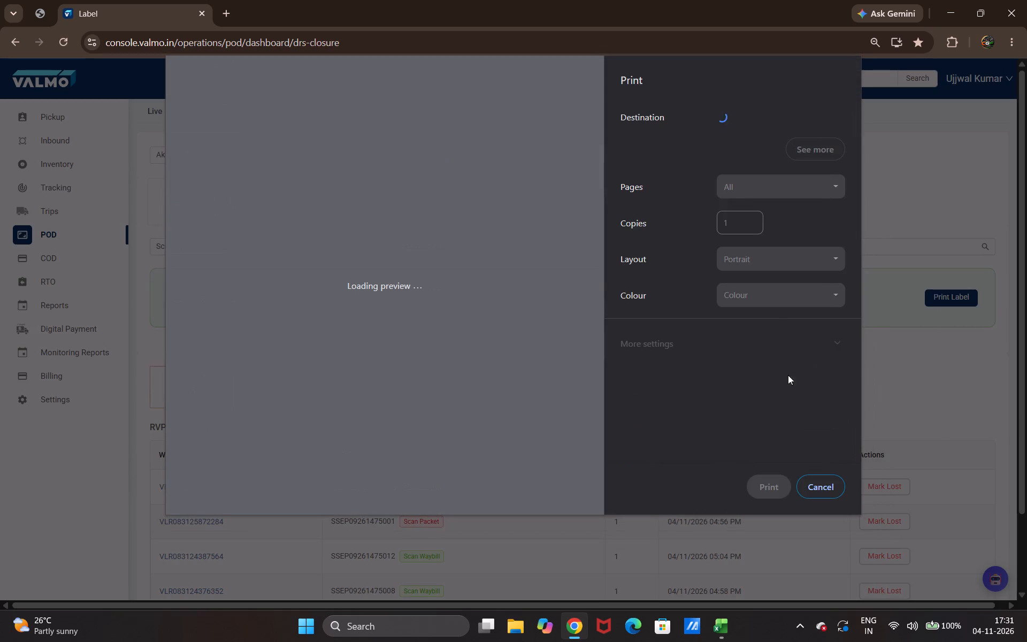
{"action": "left_click", "coordinate": [768, 493]}
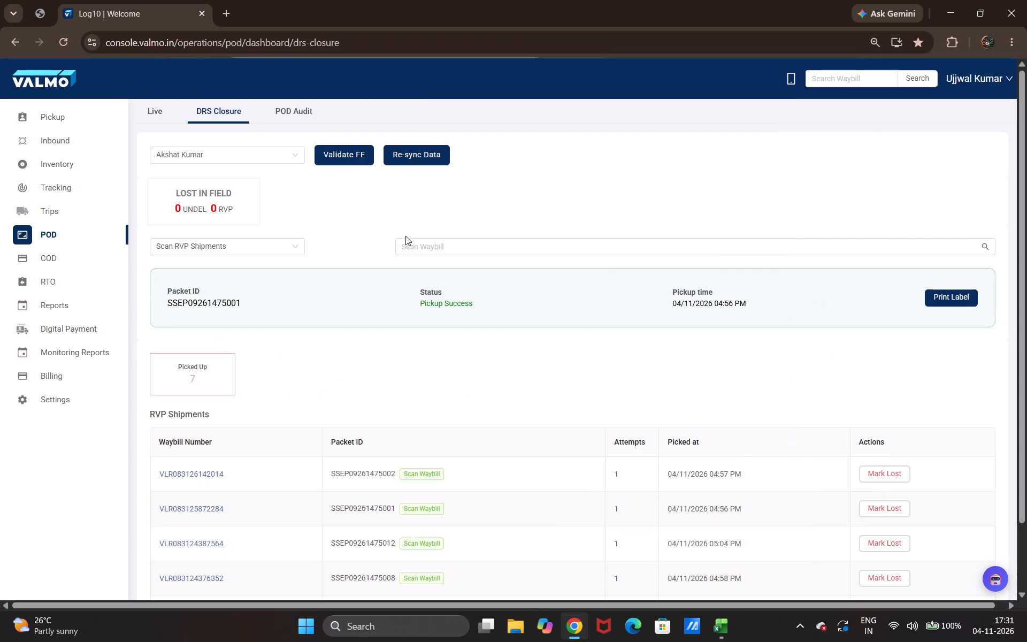
{"action": "left_click", "coordinate": [427, 248]}
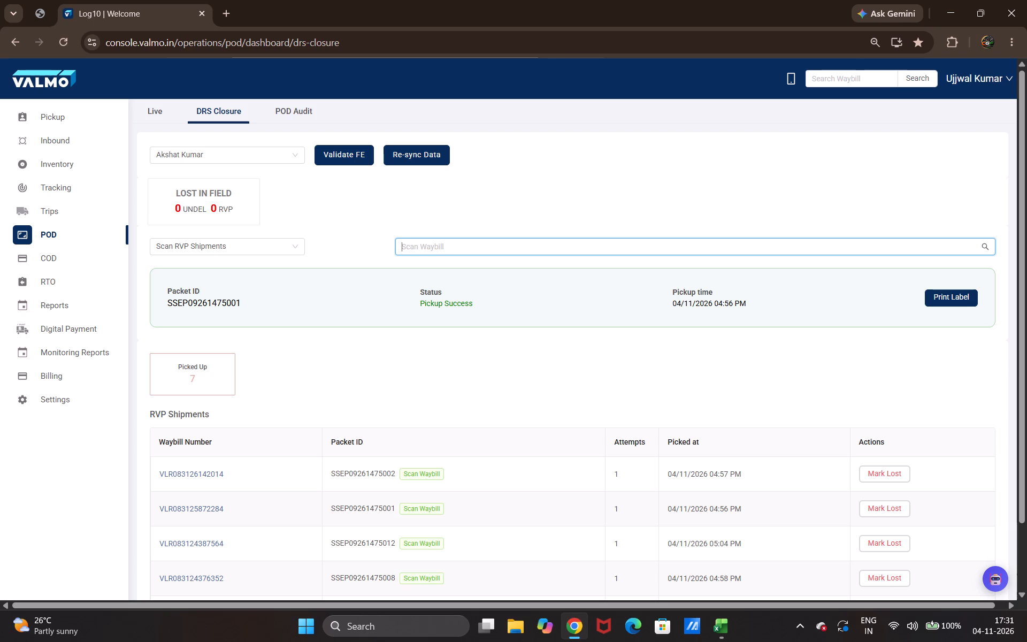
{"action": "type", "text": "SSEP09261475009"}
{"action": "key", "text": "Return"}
{"action": "left_click", "coordinate": [925, 294]}
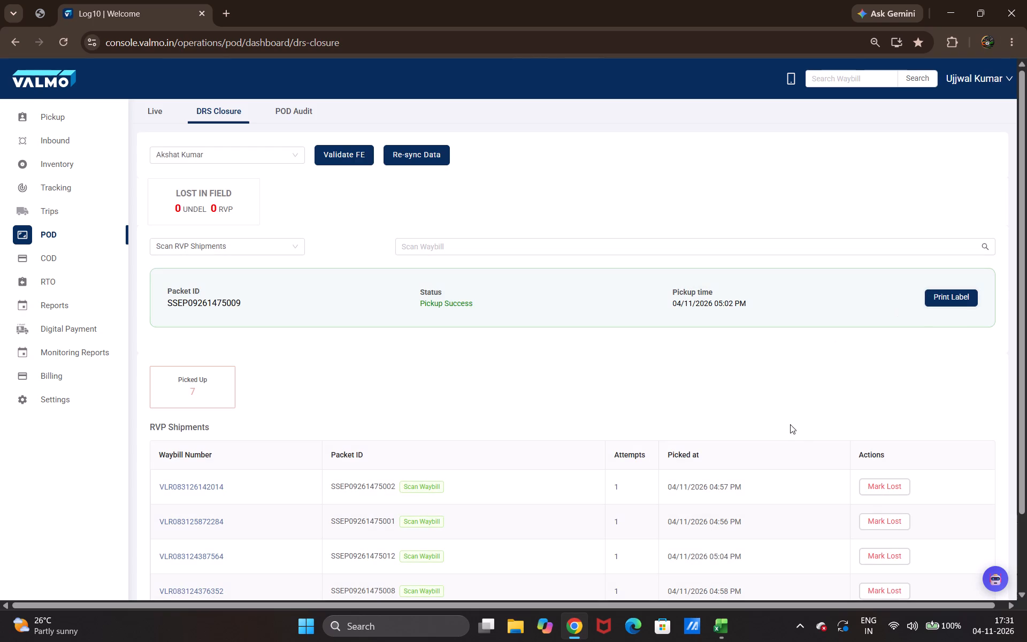
{"action": "left_click", "coordinate": [778, 486]}
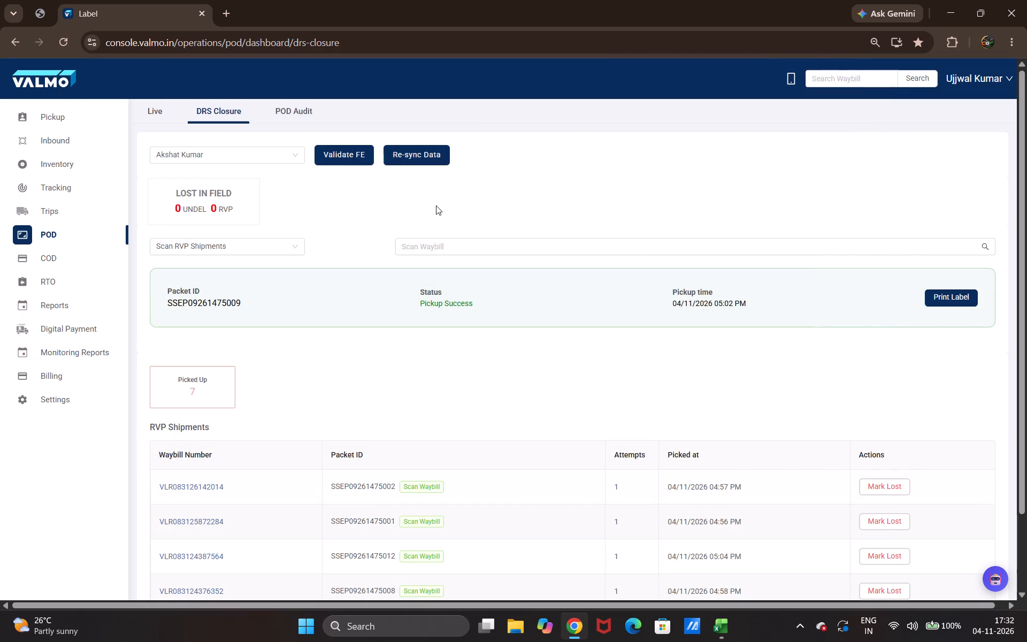
{"action": "left_click", "coordinate": [396, 245]}
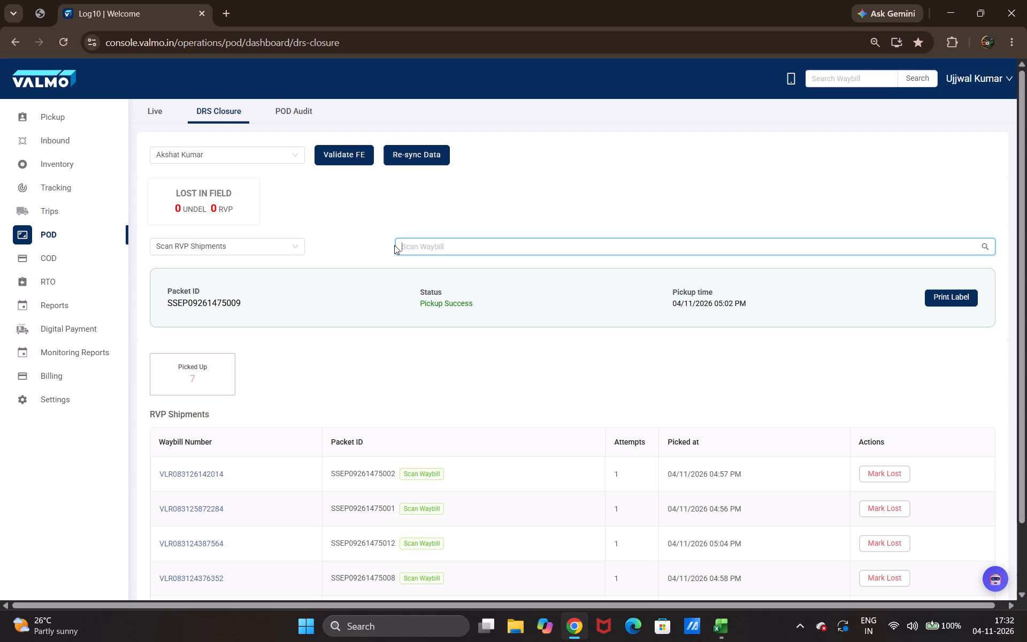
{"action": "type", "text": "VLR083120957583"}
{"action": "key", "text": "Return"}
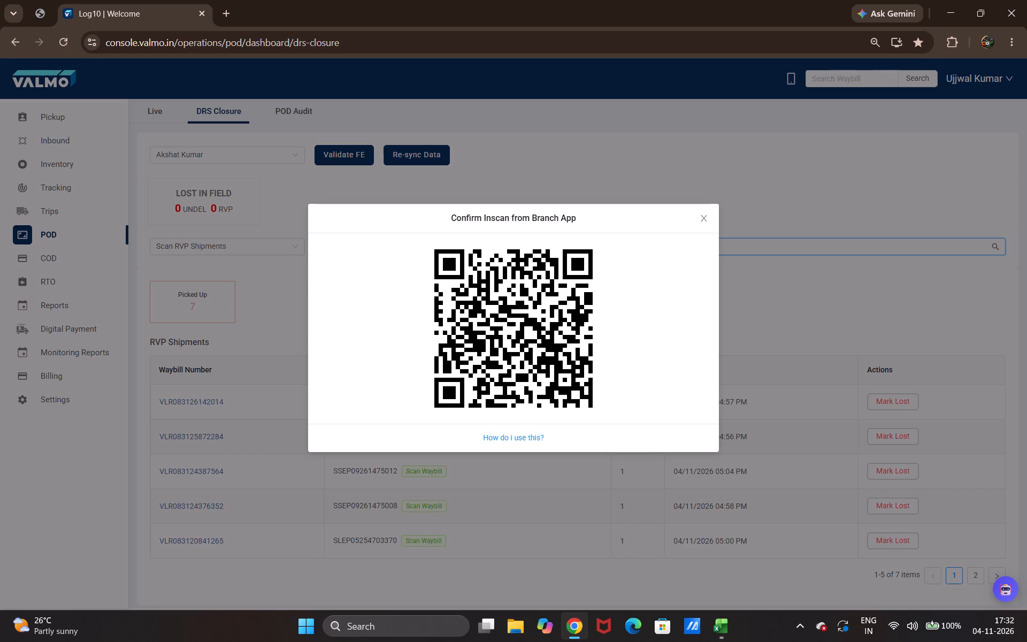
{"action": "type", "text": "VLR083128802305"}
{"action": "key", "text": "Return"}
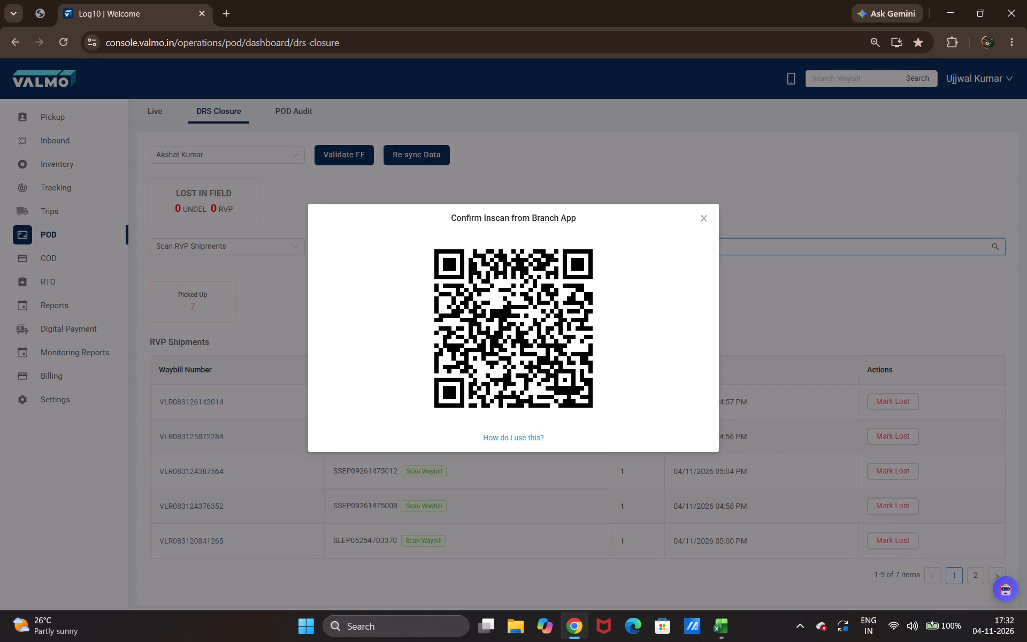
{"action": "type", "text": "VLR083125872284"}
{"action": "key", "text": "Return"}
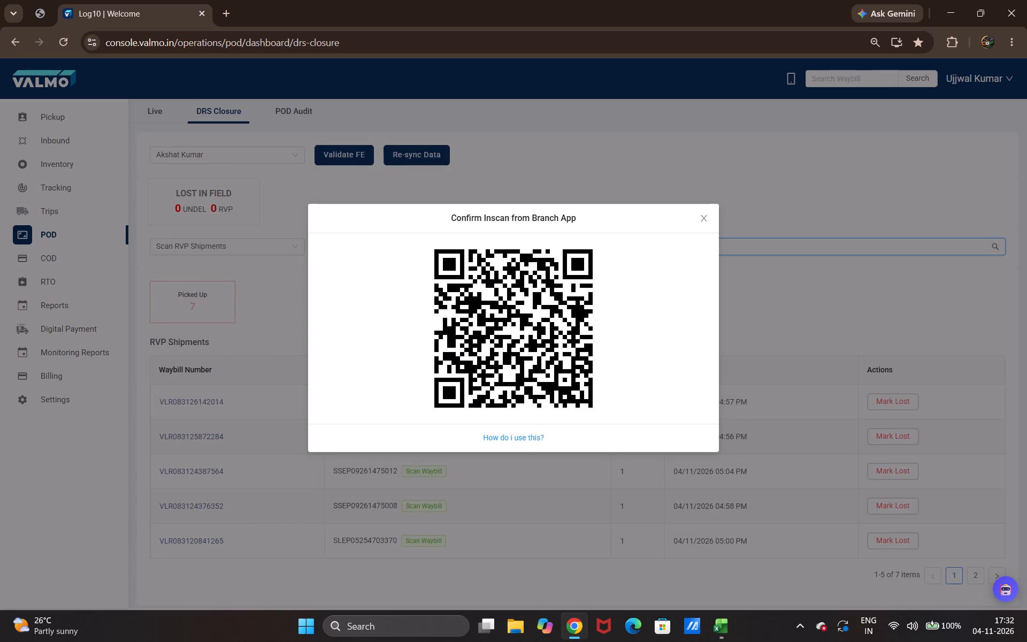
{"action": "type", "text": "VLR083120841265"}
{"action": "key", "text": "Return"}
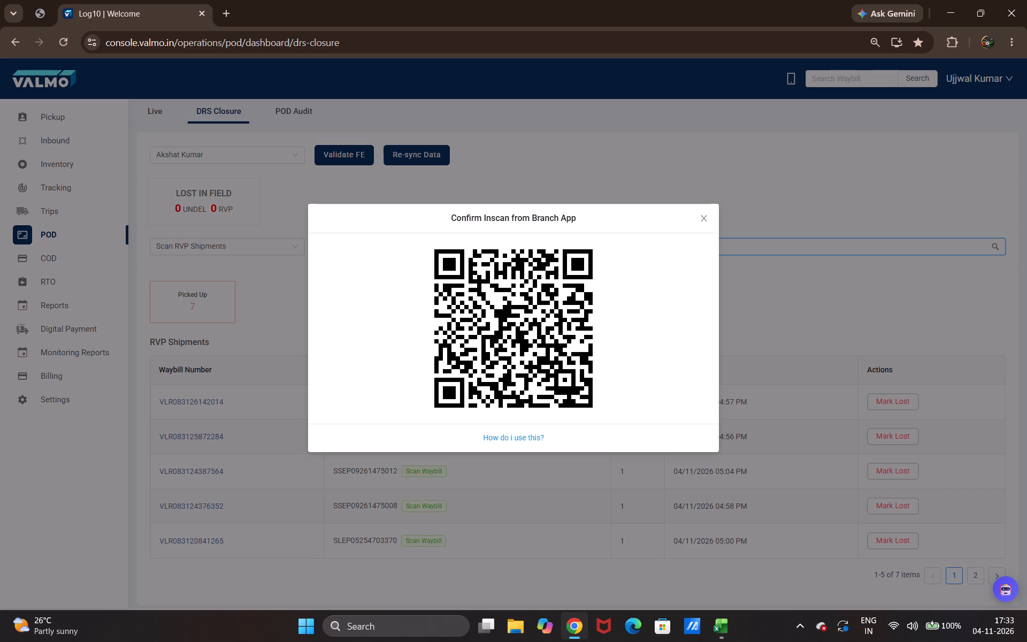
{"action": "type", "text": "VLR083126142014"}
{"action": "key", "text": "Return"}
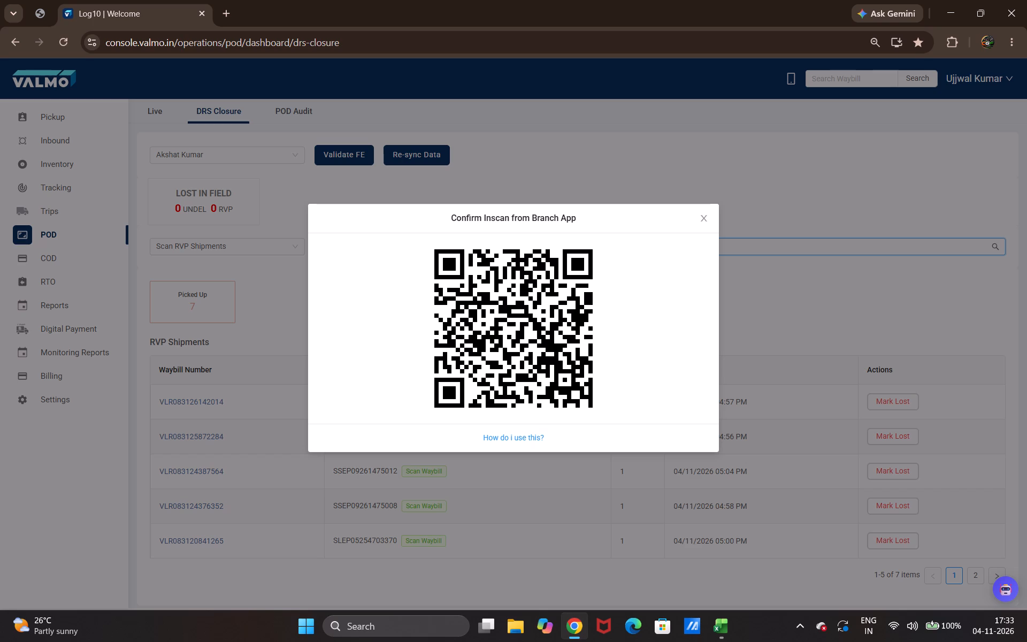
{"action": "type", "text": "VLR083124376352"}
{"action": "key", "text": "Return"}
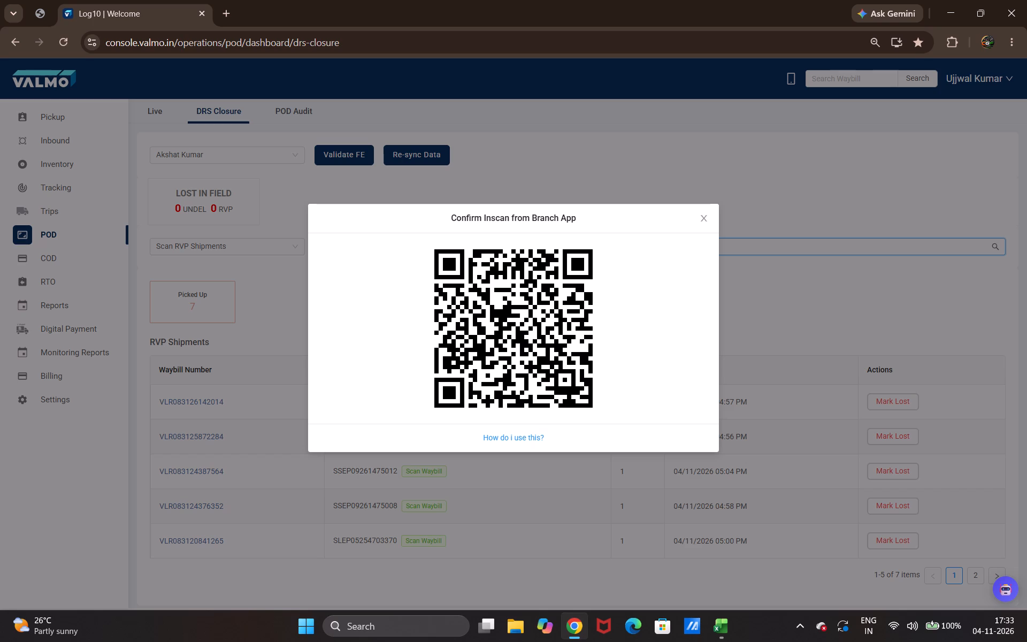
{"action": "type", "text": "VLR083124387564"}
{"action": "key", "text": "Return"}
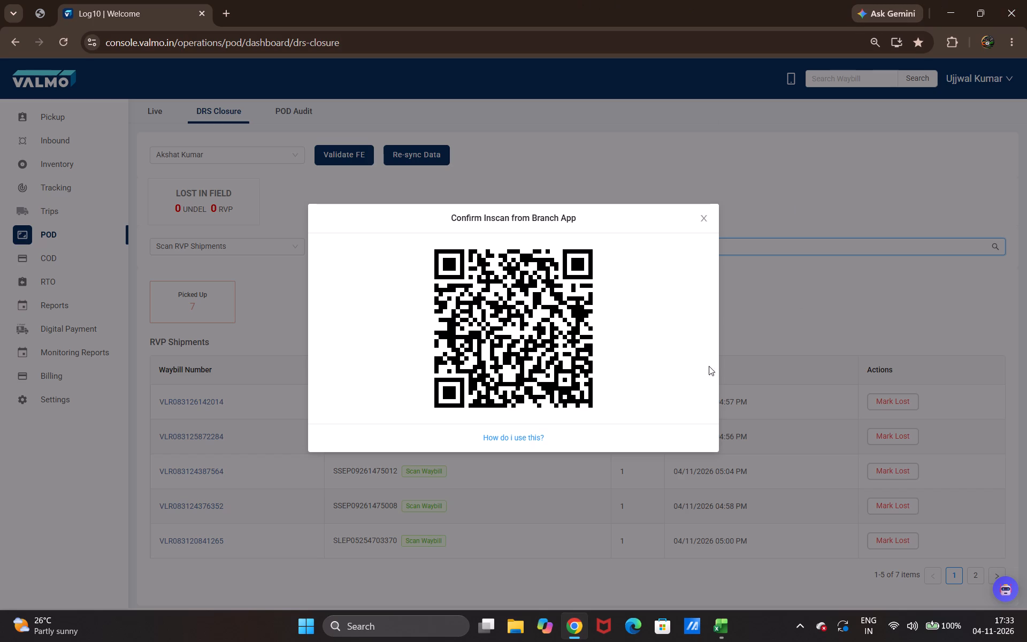
{"action": "left_click", "coordinate": [705, 223]}
Re-sync the selected executive's DRS data.
{"action": "left_click", "coordinate": [421, 141]}
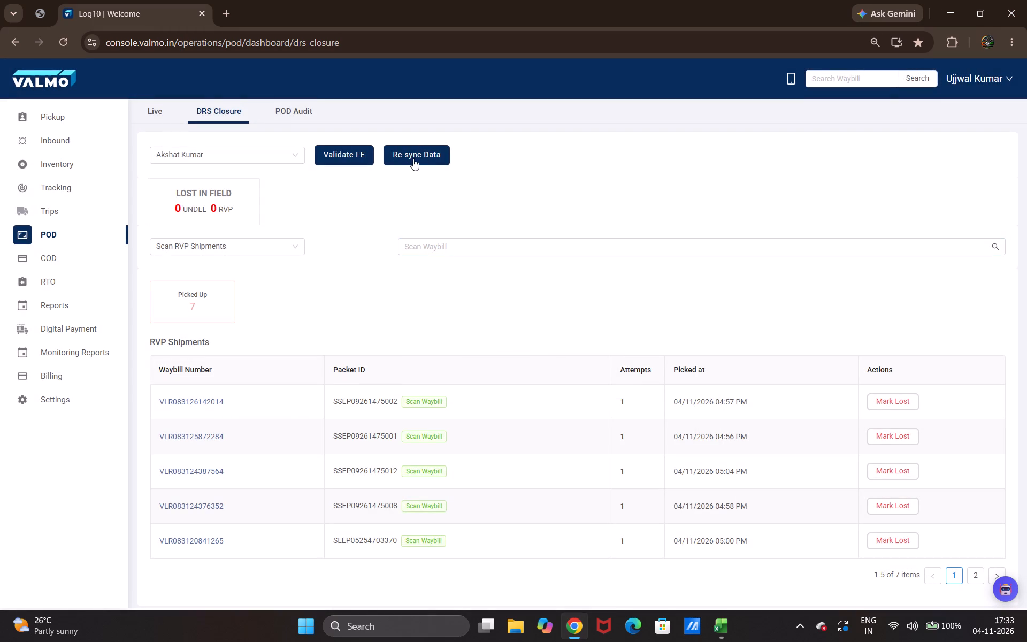
{"action": "left_click", "coordinate": [413, 158]}
Switch the DRS closure to Scan Undel Shipments and review the shipments pending inward scan and POD.
{"action": "left_click", "coordinate": [292, 247]}
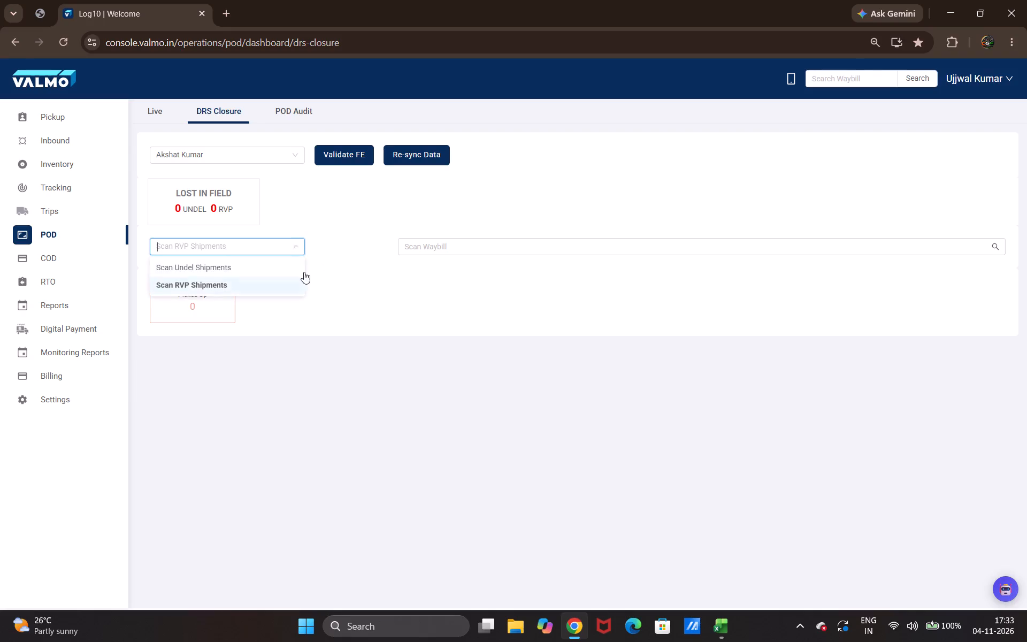
{"action": "double_click", "coordinate": [292, 258]}
{"action": "left_click", "coordinate": [283, 254]}
{"action": "left_click", "coordinate": [172, 261]}
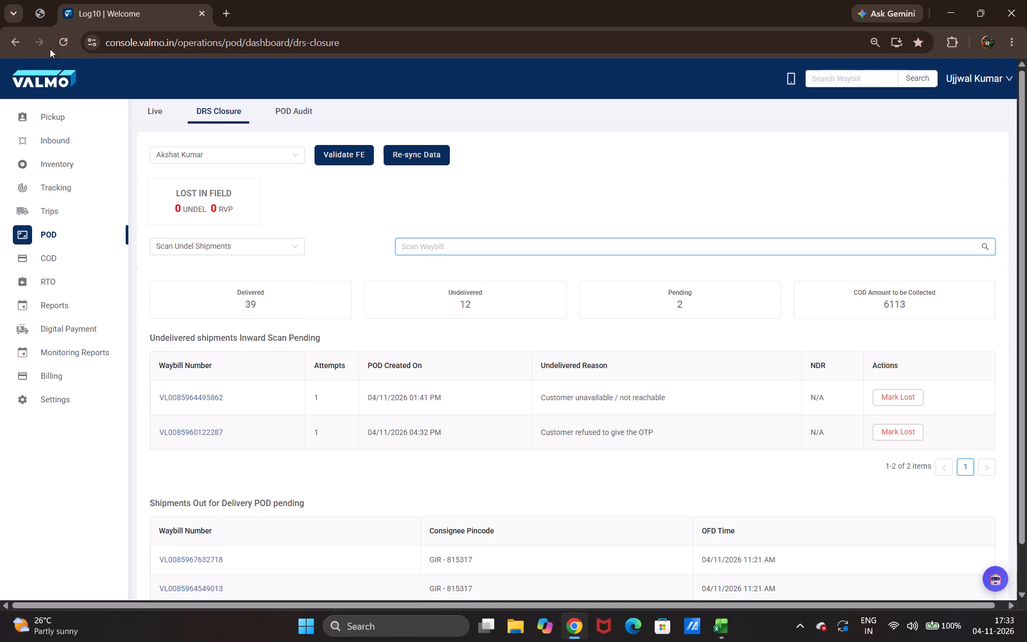
{"action": "scroll", "coordinate": [316, 393], "scroll_direction": "down", "scroll_amount": 3}
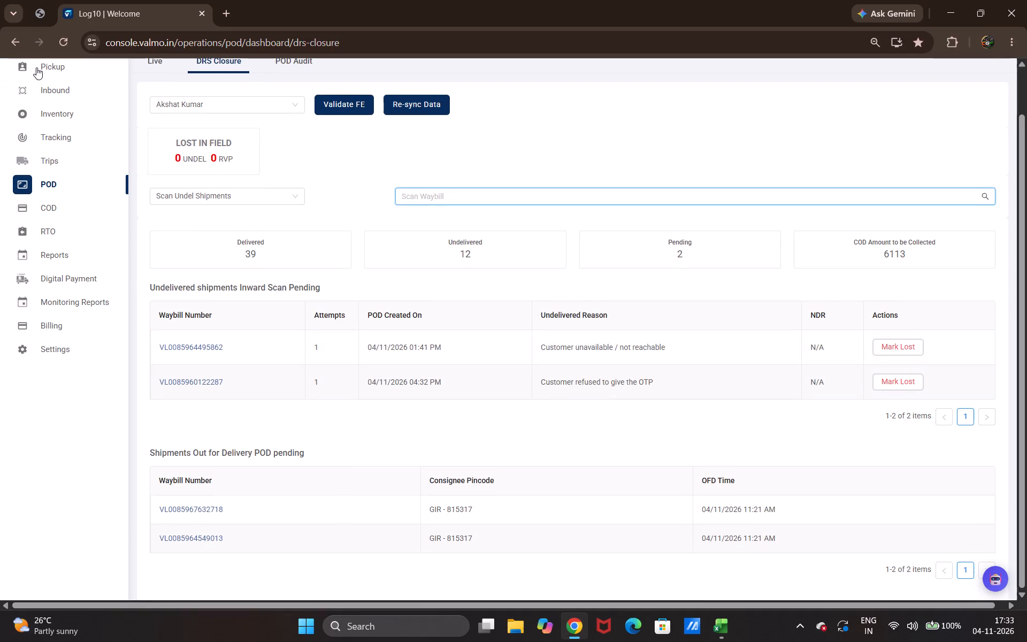
Open the reverse pickup list, look through the waybills' statuses and FE assignments, and minimise the browser.
{"action": "left_click", "coordinate": [36, 67]}
{"action": "scroll", "coordinate": [497, 385], "scroll_direction": "down", "scroll_amount": 2}
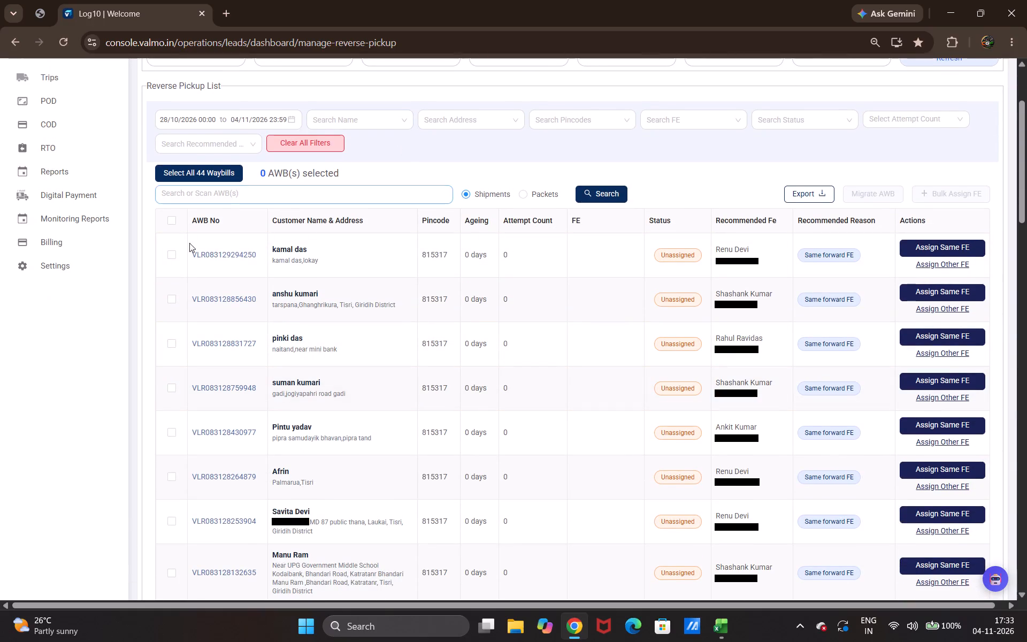
{"action": "scroll", "coordinate": [94, 317], "scroll_direction": "down", "scroll_amount": 1}
{"action": "scroll", "coordinate": [357, 317], "scroll_direction": "down", "scroll_amount": 2}
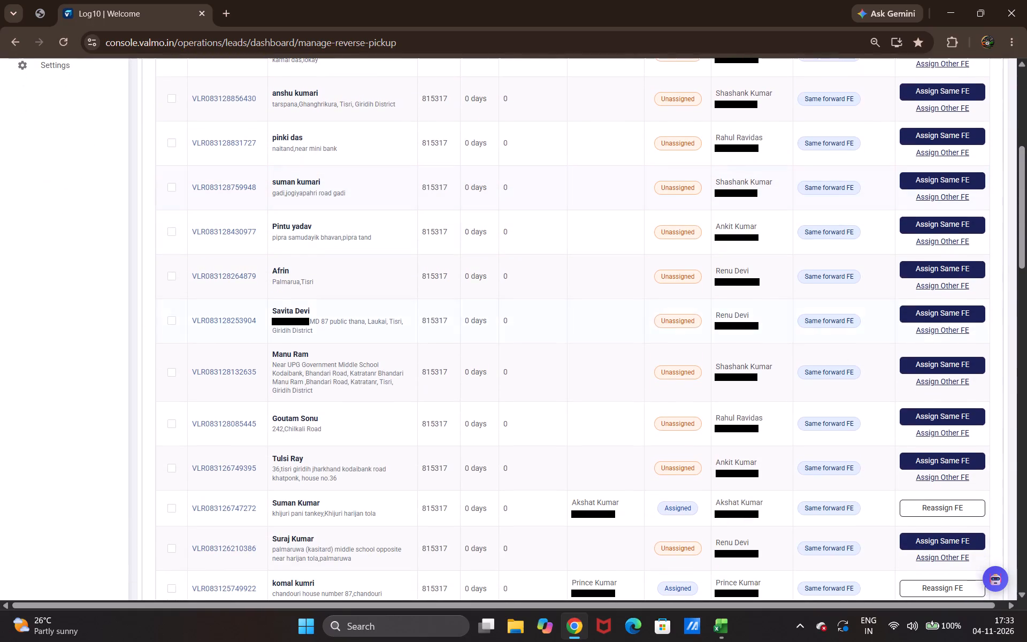
{"action": "scroll", "coordinate": [341, 319], "scroll_direction": "down", "scroll_amount": 1}
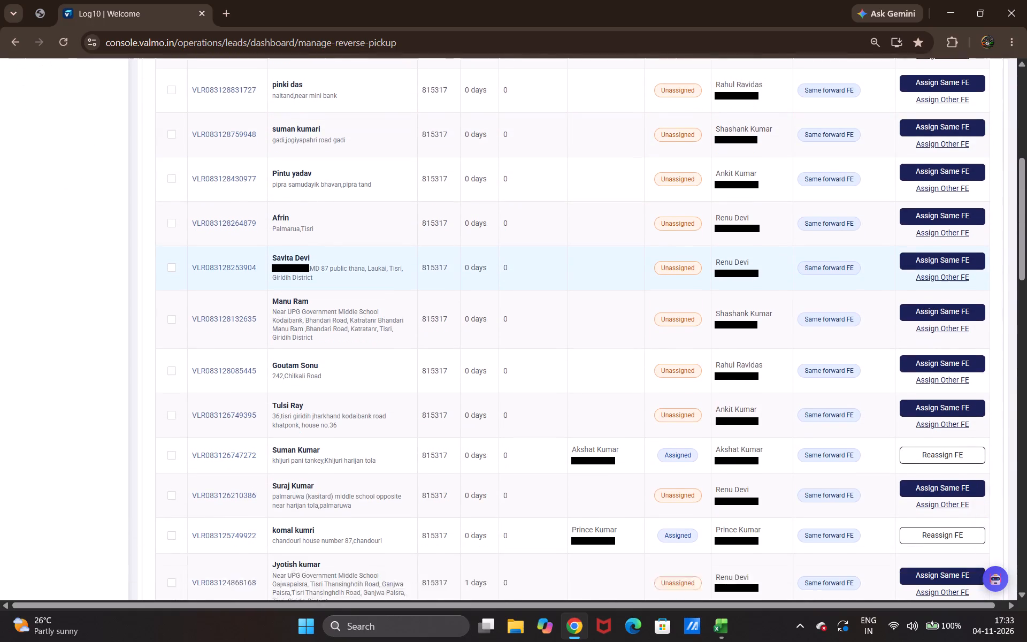
{"action": "left_click", "coordinate": [941, 0]}
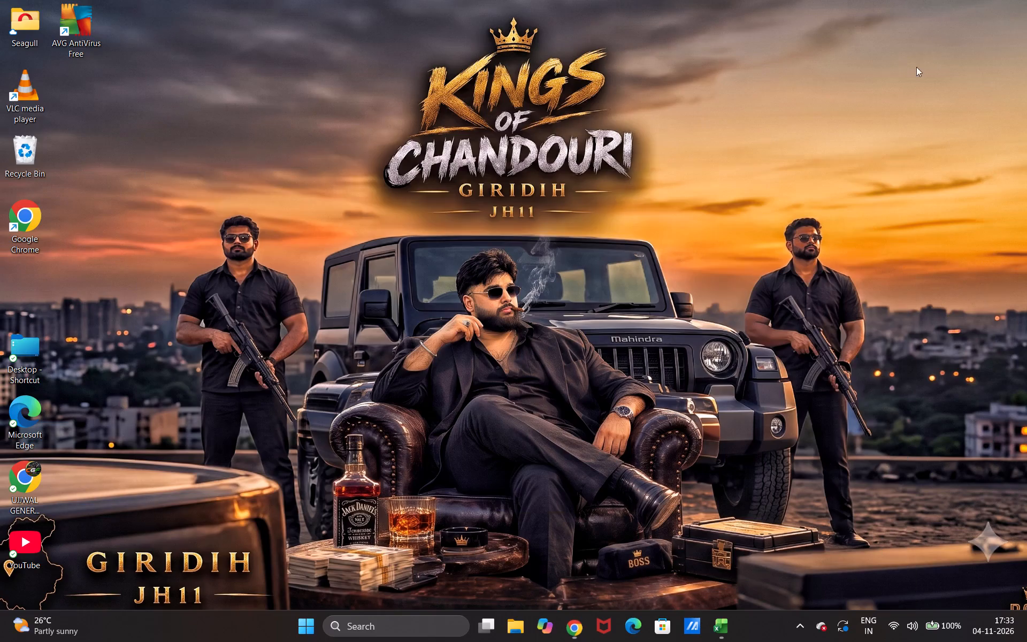
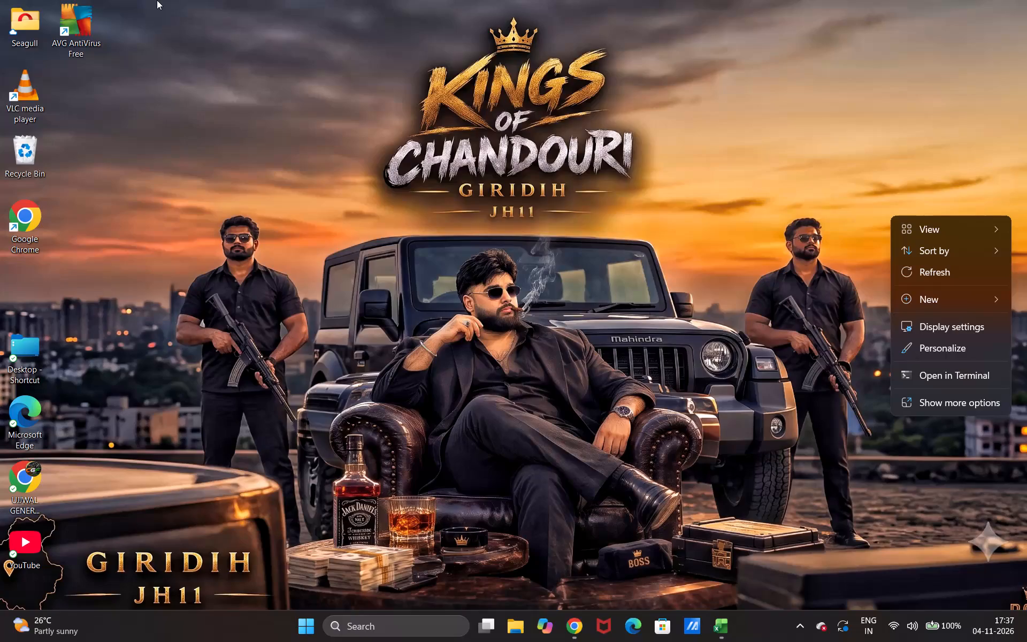
Restore the browser, open the LM Hub Visibility Forward monitoring reports, and load the Performance Topline and FE-level performance and COD reports.
{"action": "left_click", "coordinate": [566, 621]}
{"action": "scroll", "coordinate": [376, 488], "scroll_direction": "up", "scroll_amount": 10}
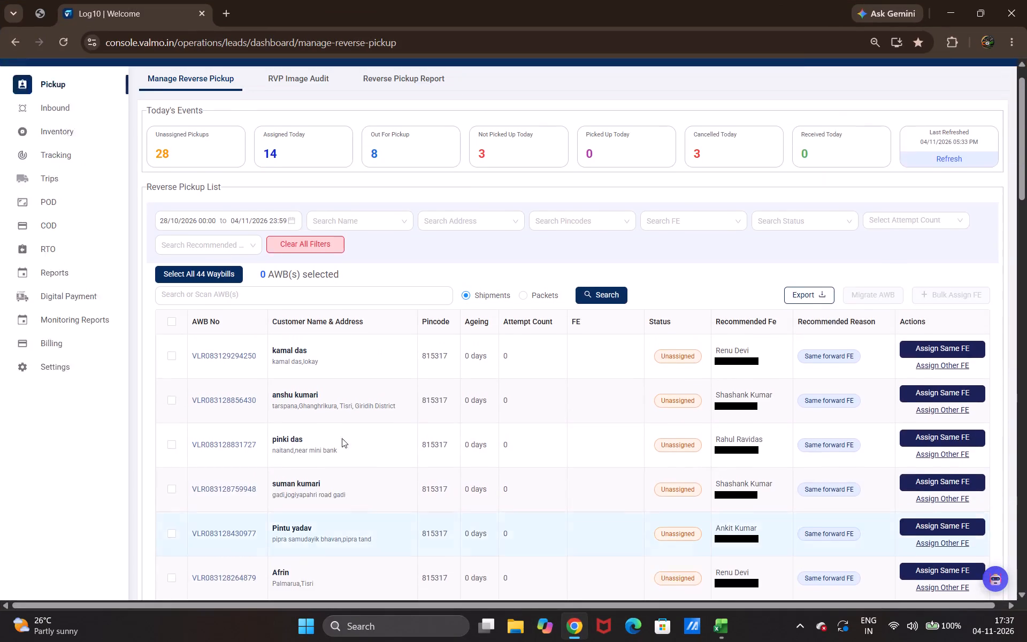
{"action": "left_click", "coordinate": [89, 356]}
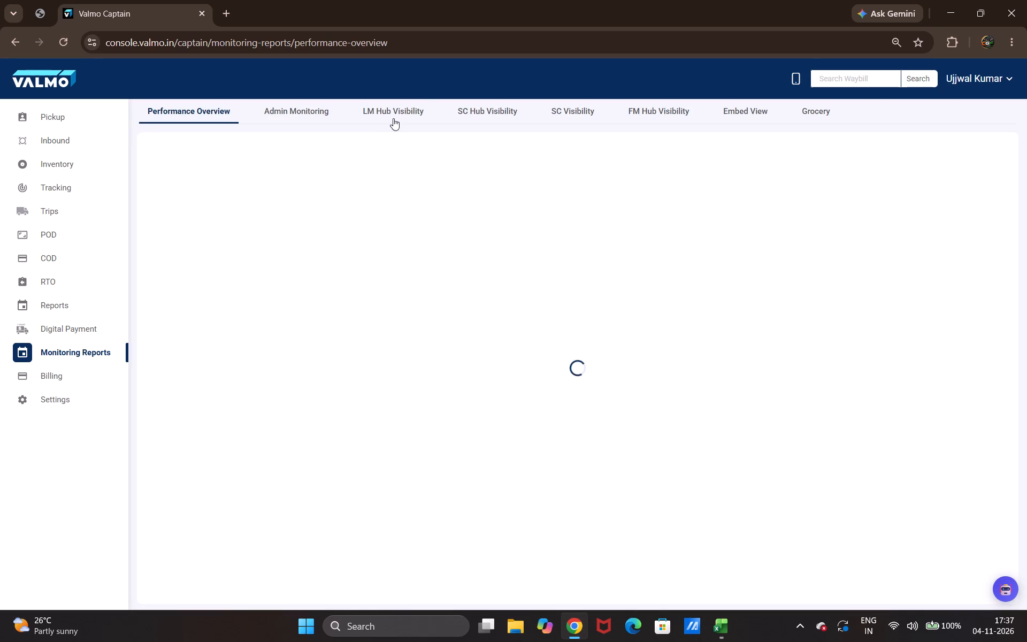
{"action": "left_click", "coordinate": [393, 117]}
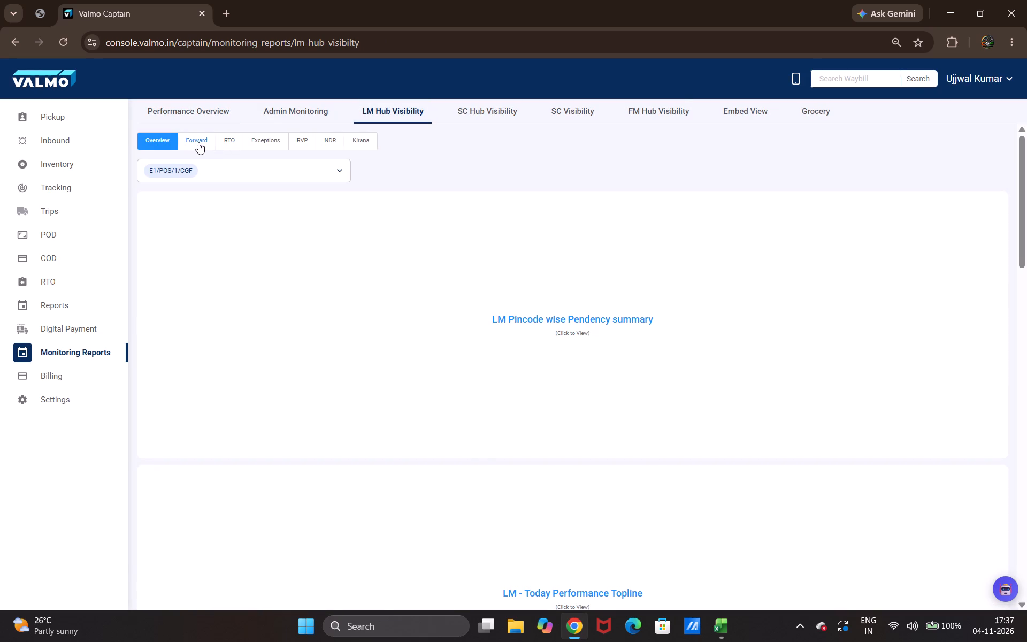
{"action": "left_click", "coordinate": [198, 142]}
{"action": "scroll", "coordinate": [217, 154], "scroll_direction": "down", "scroll_amount": 9}
{"action": "left_click", "coordinate": [216, 233]}
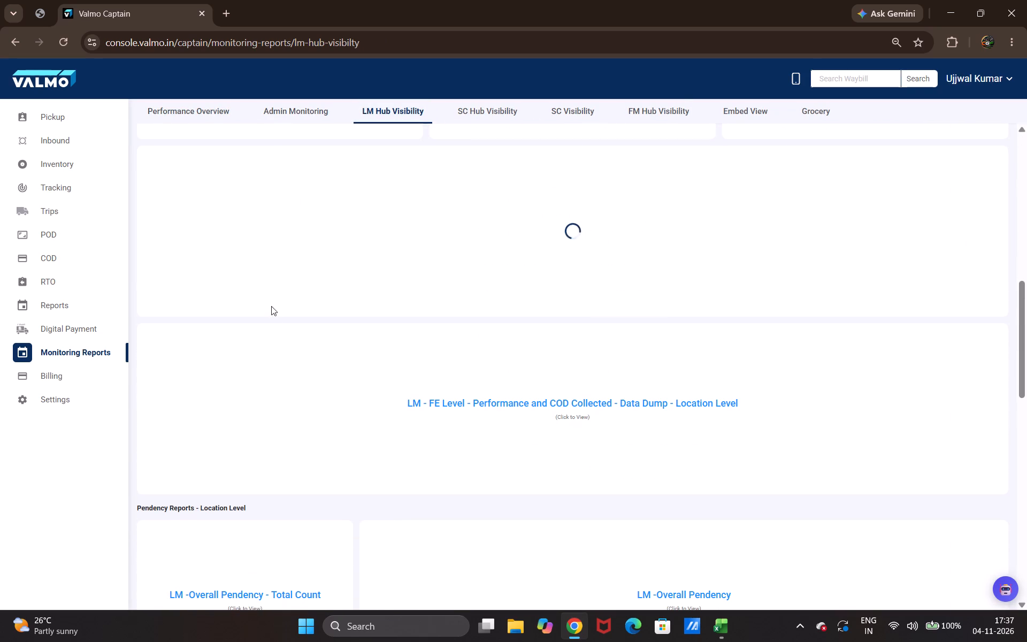
{"action": "left_click", "coordinate": [265, 380]}
Load the Overall Pendency and Received not OFD reports with their counts, and the Forward Pendency Data Dump.
{"action": "scroll", "coordinate": [240, 368], "scroll_direction": "down", "scroll_amount": 4}
{"action": "left_click", "coordinate": [240, 377]}
{"action": "left_click", "coordinate": [434, 345]}
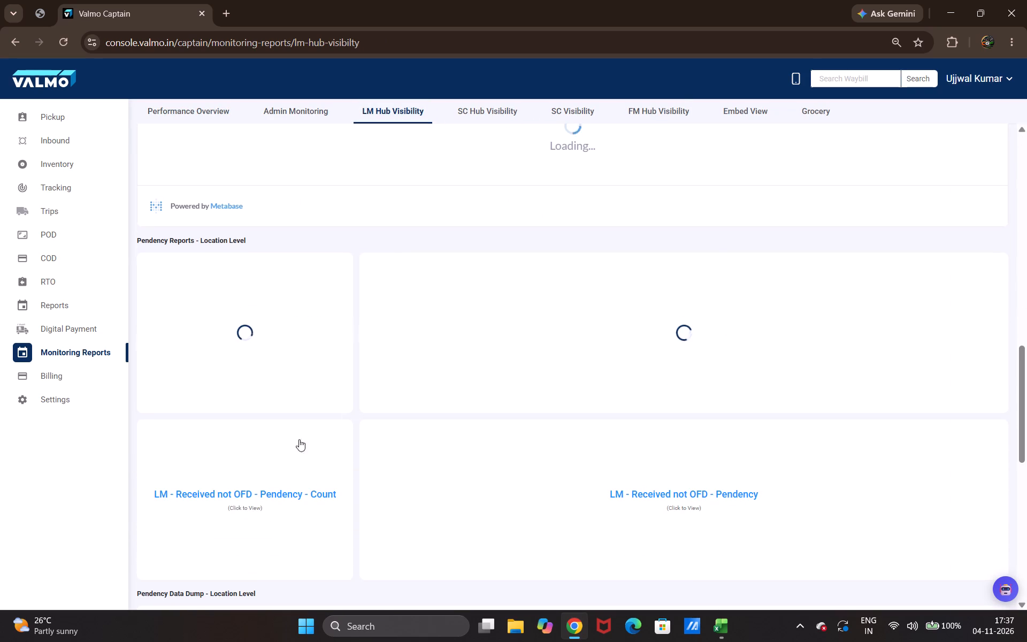
{"action": "left_click_drag", "start_coordinate": [264, 476], "coordinate": [272, 480]}
{"action": "left_click", "coordinate": [491, 471]}
{"action": "scroll", "coordinate": [491, 472], "scroll_direction": "down", "scroll_amount": 4}
{"action": "left_click", "coordinate": [446, 489]}
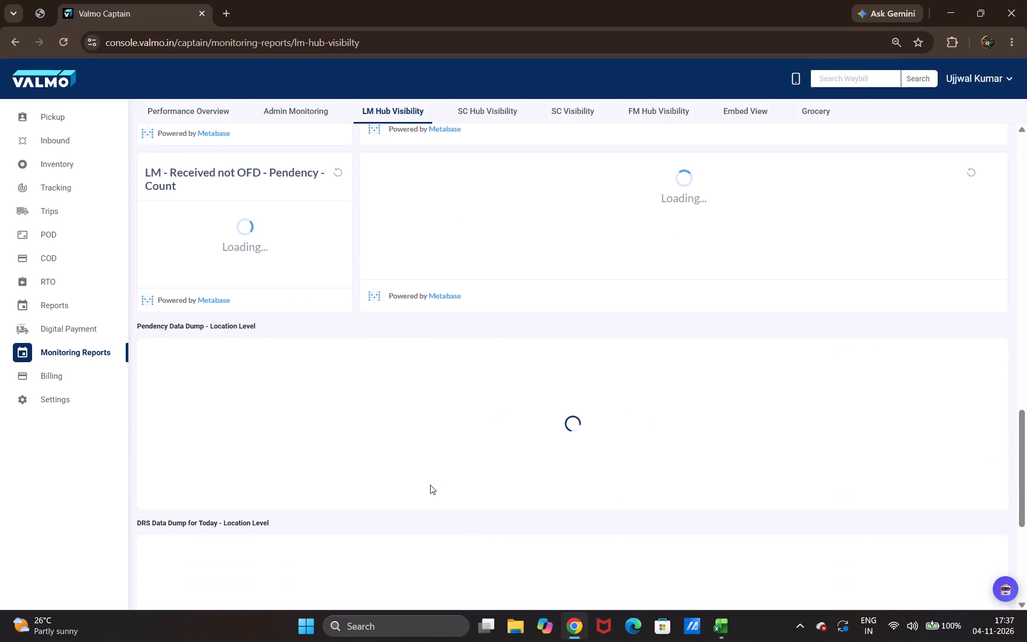
Load the three First Attempt Delivery Today reports and the numbers of DRS closed and created.
{"action": "scroll", "coordinate": [420, 470], "scroll_direction": "up", "scroll_amount": 12}
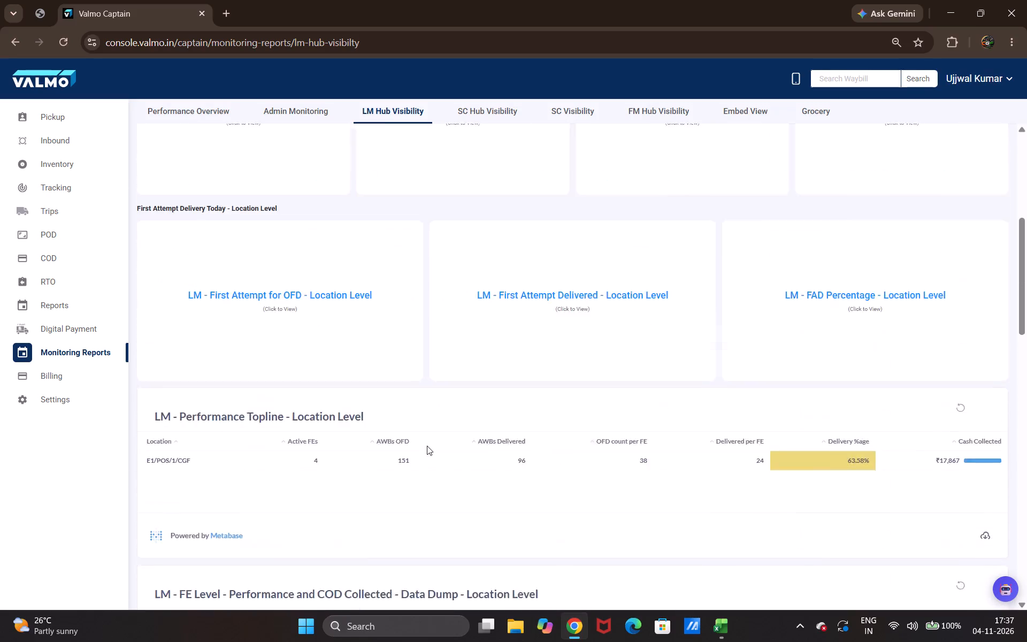
{"action": "scroll", "coordinate": [427, 446], "scroll_direction": "up", "scroll_amount": 1}
{"action": "left_click", "coordinate": [509, 417]}
{"action": "left_click", "coordinate": [345, 376]}
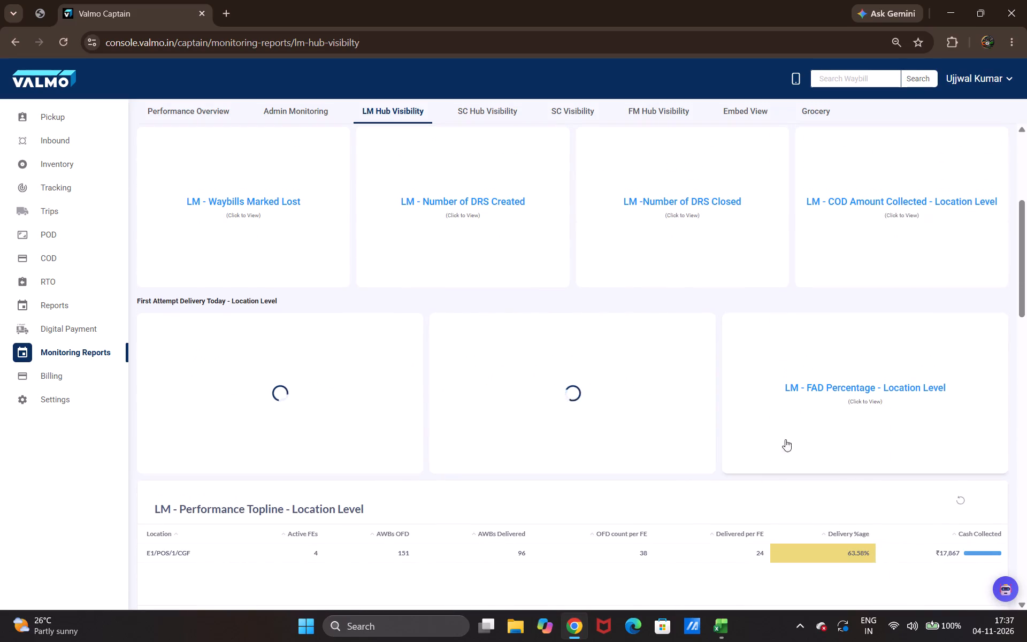
{"action": "left_click", "coordinate": [792, 429]}
{"action": "scroll", "coordinate": [687, 440], "scroll_direction": "up", "scroll_amount": 3}
{"action": "left_click", "coordinate": [688, 382]}
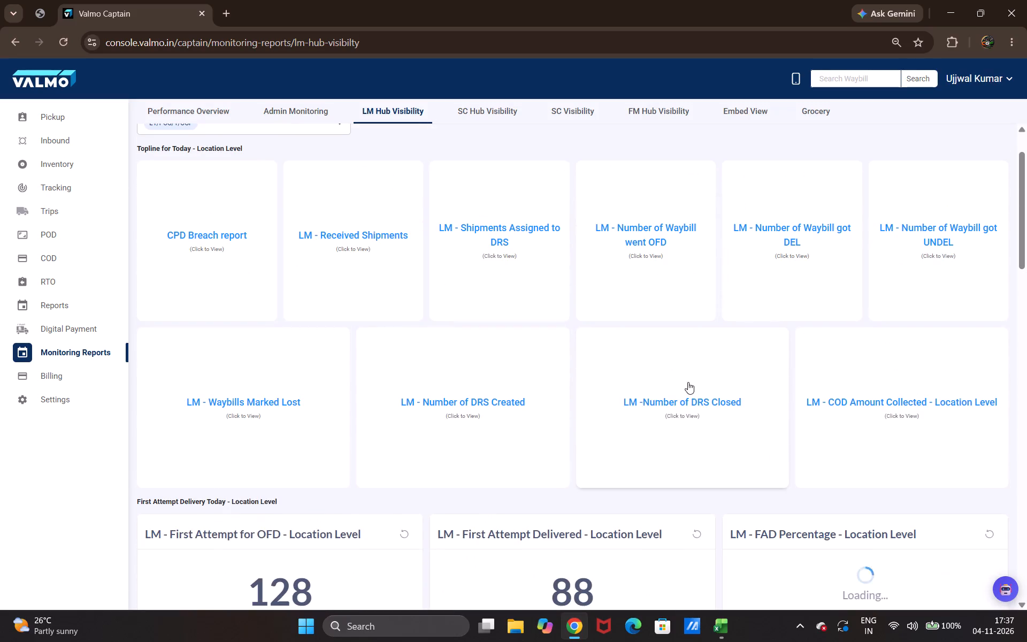
{"action": "left_click", "coordinate": [536, 399]}
Review the loaded forward reports for delivery performance, FE-level cash collected, pendency and DRS counts.
{"action": "scroll", "coordinate": [664, 397], "scroll_direction": "down", "scroll_amount": 5}
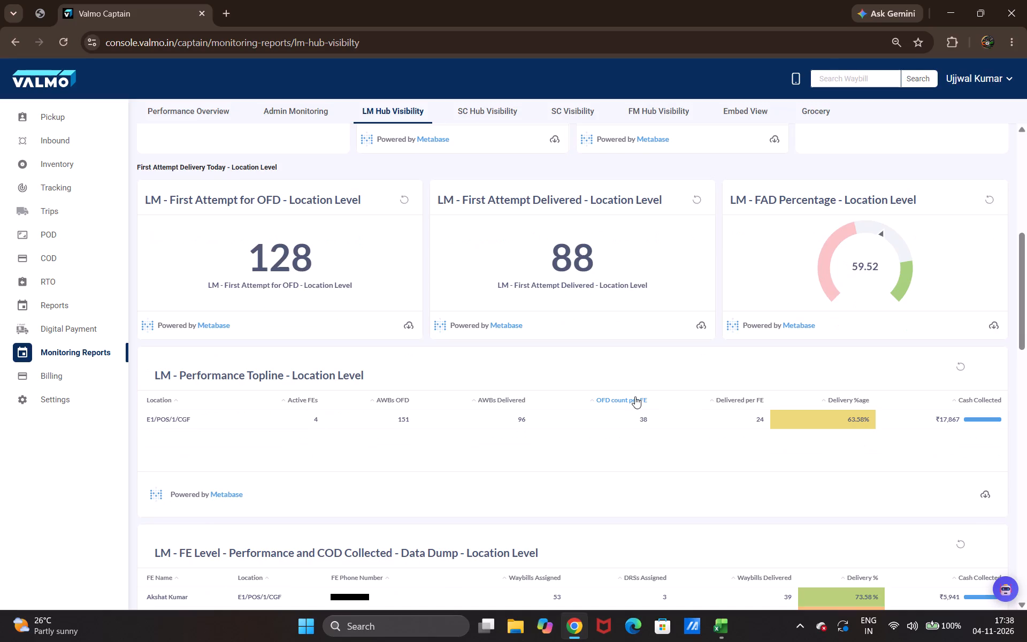
{"action": "scroll", "coordinate": [564, 337], "scroll_direction": "down", "scroll_amount": 3}
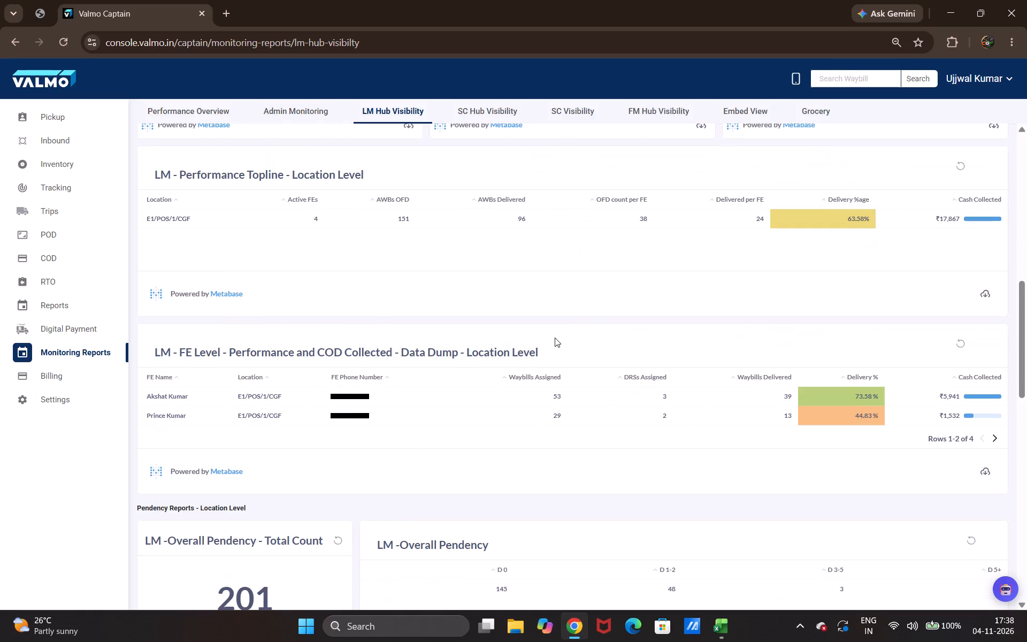
{"action": "scroll", "coordinate": [553, 339], "scroll_direction": "down", "scroll_amount": 6}
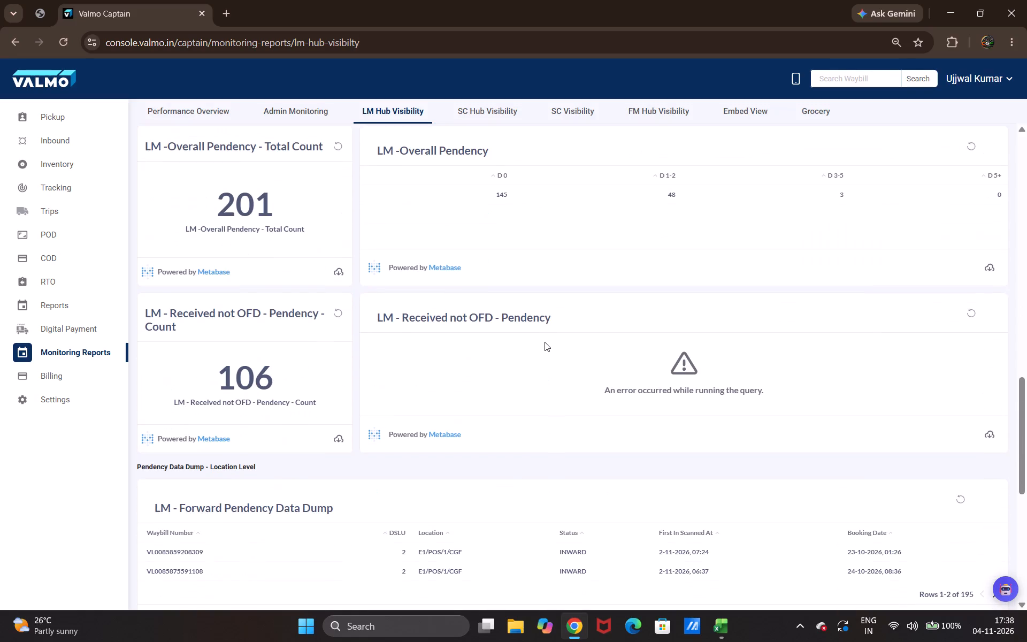
{"action": "scroll", "coordinate": [545, 342], "scroll_direction": "up", "scroll_amount": 5}
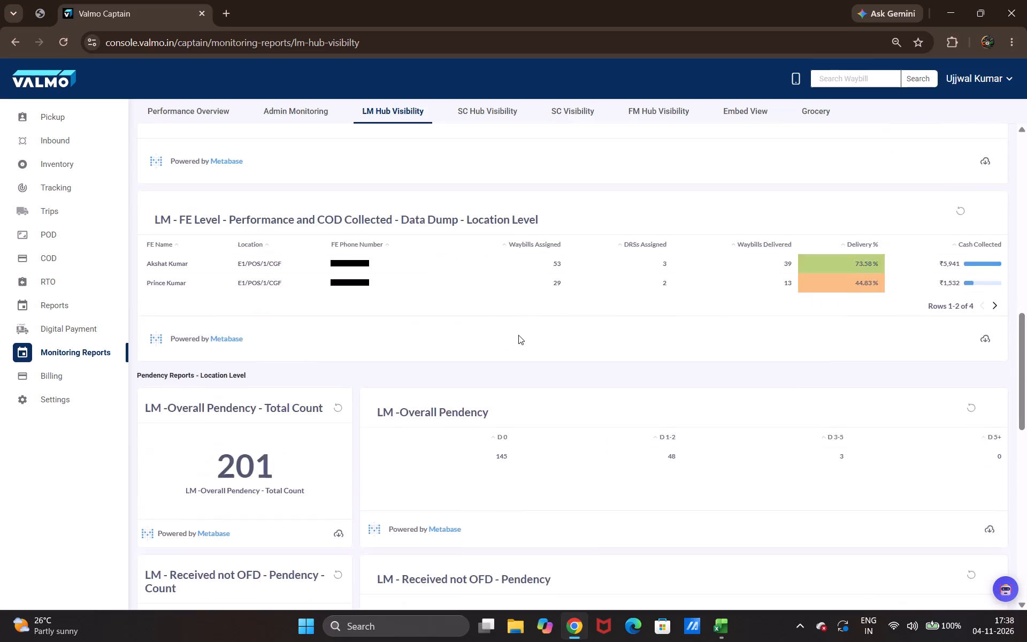
{"action": "scroll", "coordinate": [518, 335], "scroll_direction": "up", "scroll_amount": 4}
{"action": "scroll", "coordinate": [387, 310], "scroll_direction": "up", "scroll_amount": 3}
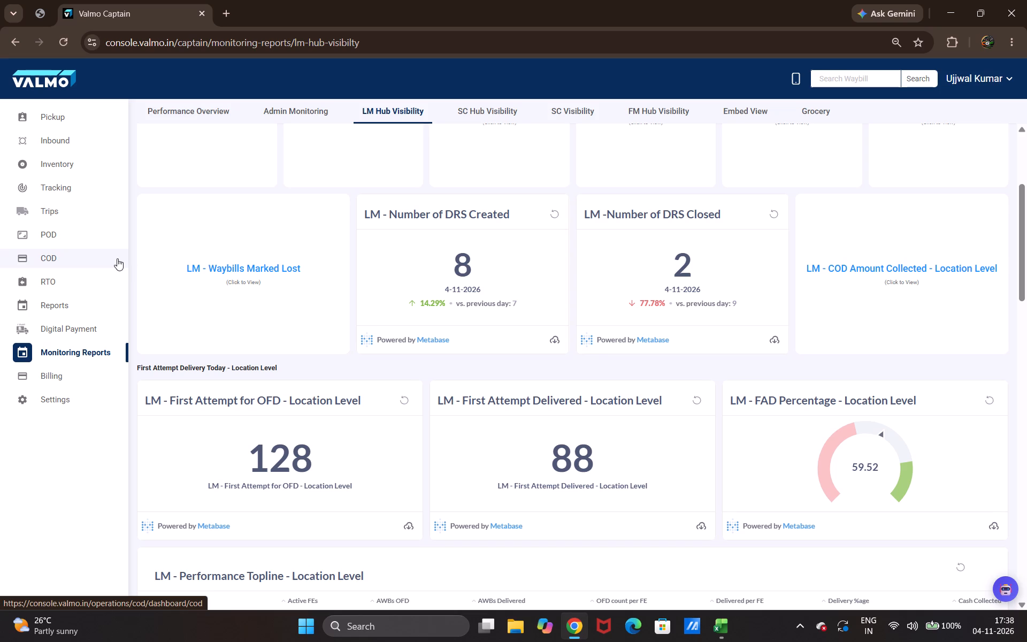
Open the COD section of the console.
{"action": "left_click", "coordinate": [46, 251]}
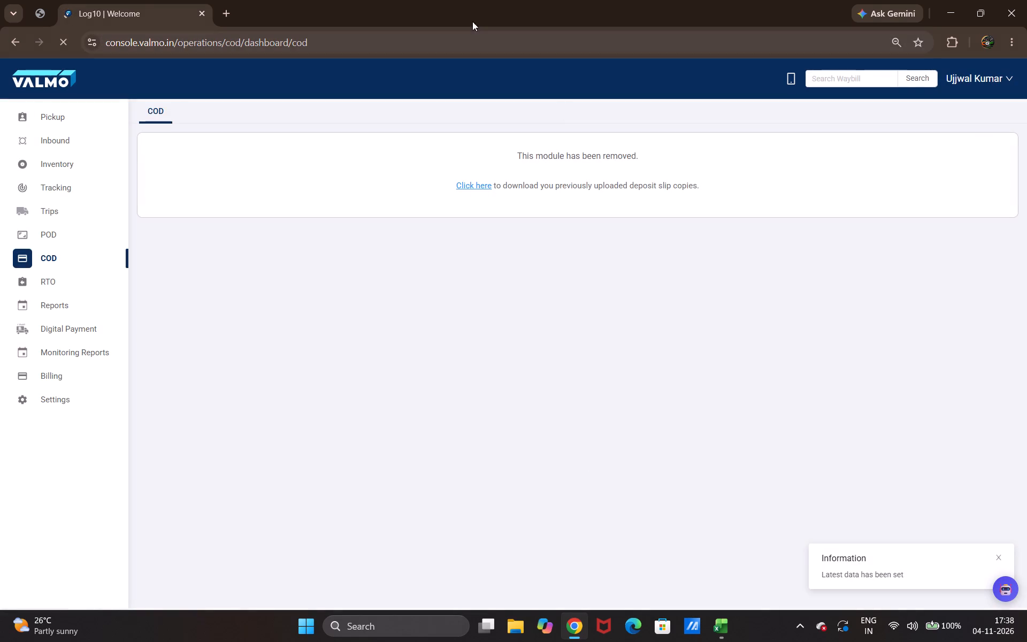
Open YouTube in a new browser tab and start playing a Short.
{"action": "left_click", "coordinate": [232, 11]}
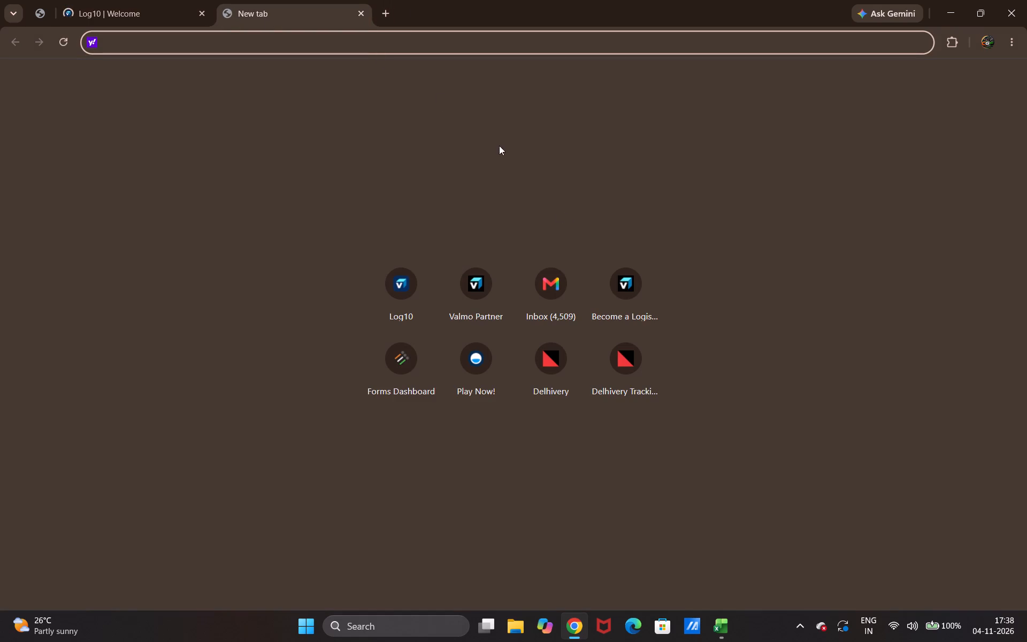
{"action": "left_click", "coordinate": [481, 30]}
{"action": "type", "text": "you"}
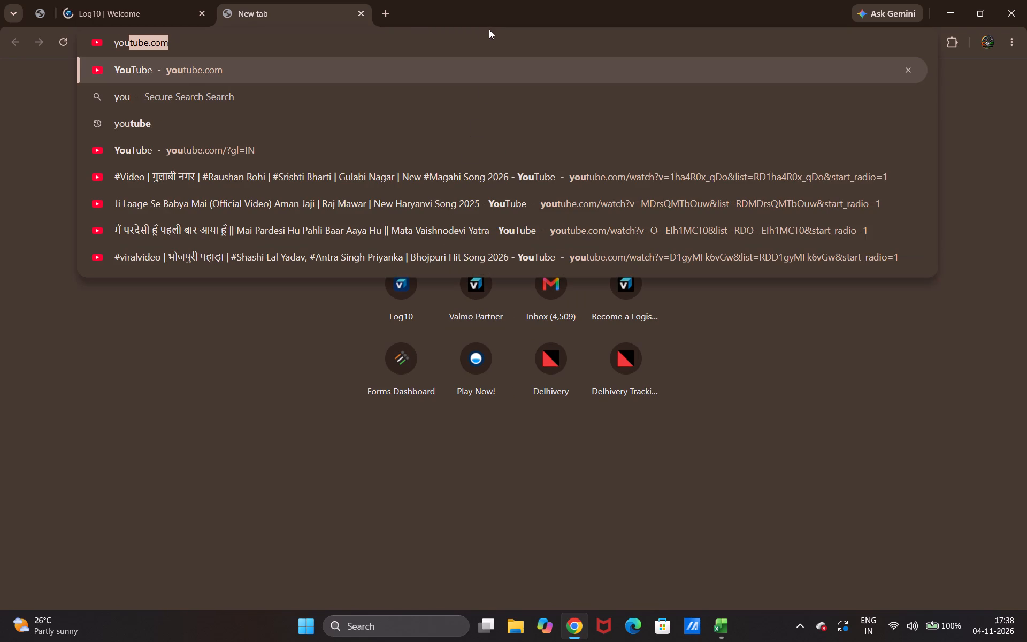
{"action": "left_click", "coordinate": [370, 79]}
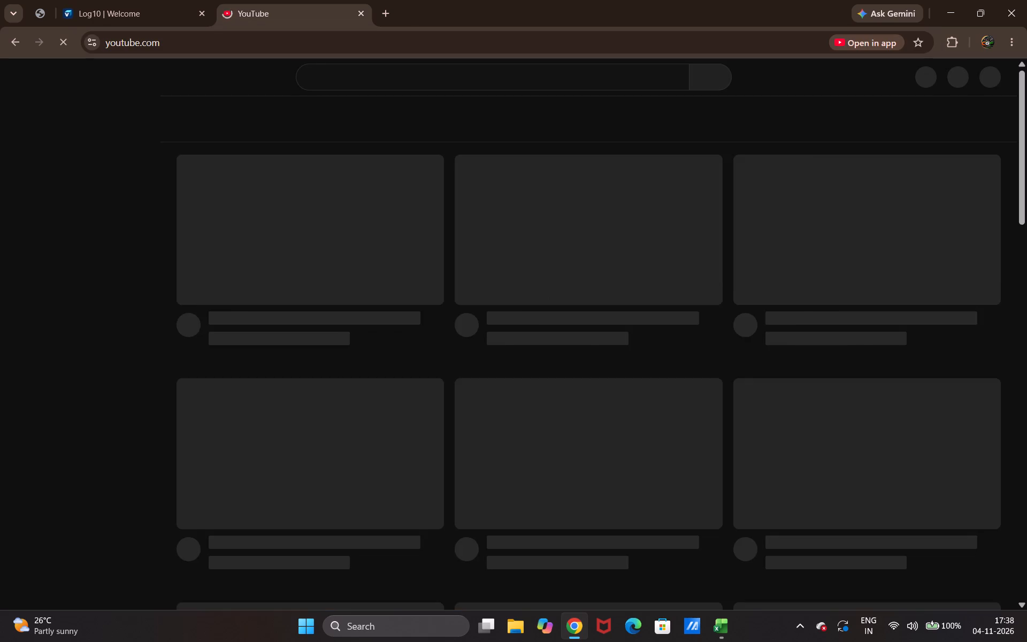
{"action": "scroll", "coordinate": [431, 123], "scroll_direction": "down", "scroll_amount": 4}
{"action": "left_click", "coordinate": [258, 193]}
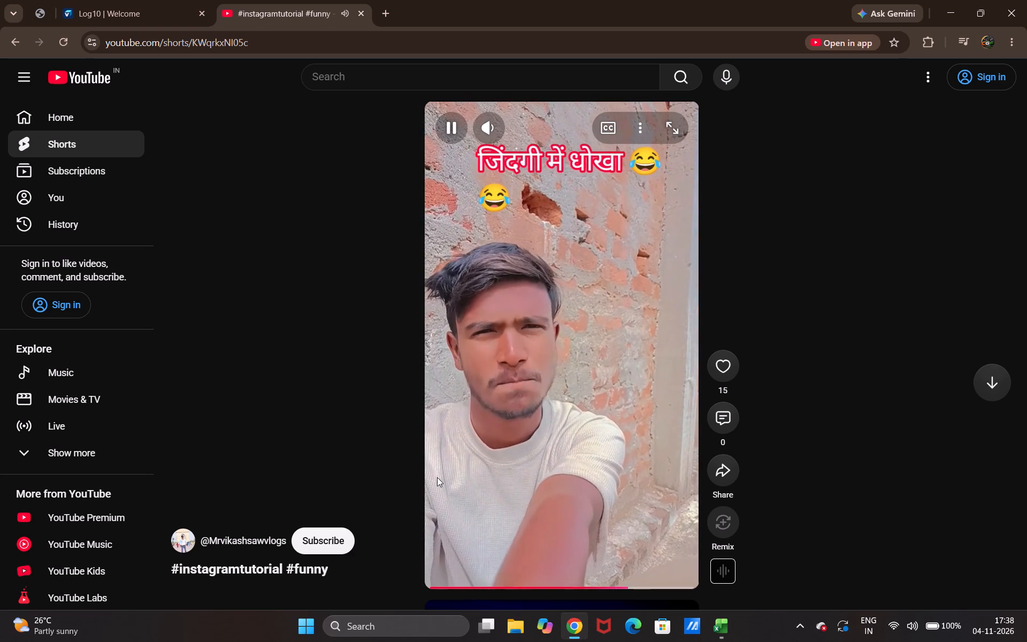
Watch through a series of YouTube Shorts.
{"action": "scroll", "coordinate": [446, 492], "scroll_direction": "down", "scroll_amount": 4}
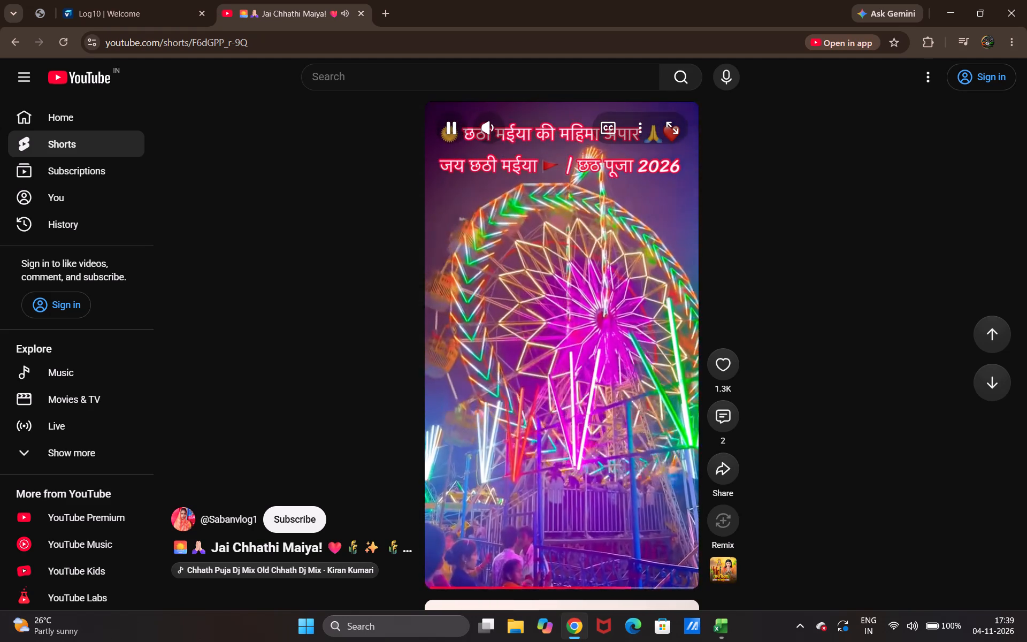
{"action": "scroll", "coordinate": [426, 510], "scroll_direction": "down", "scroll_amount": 3}
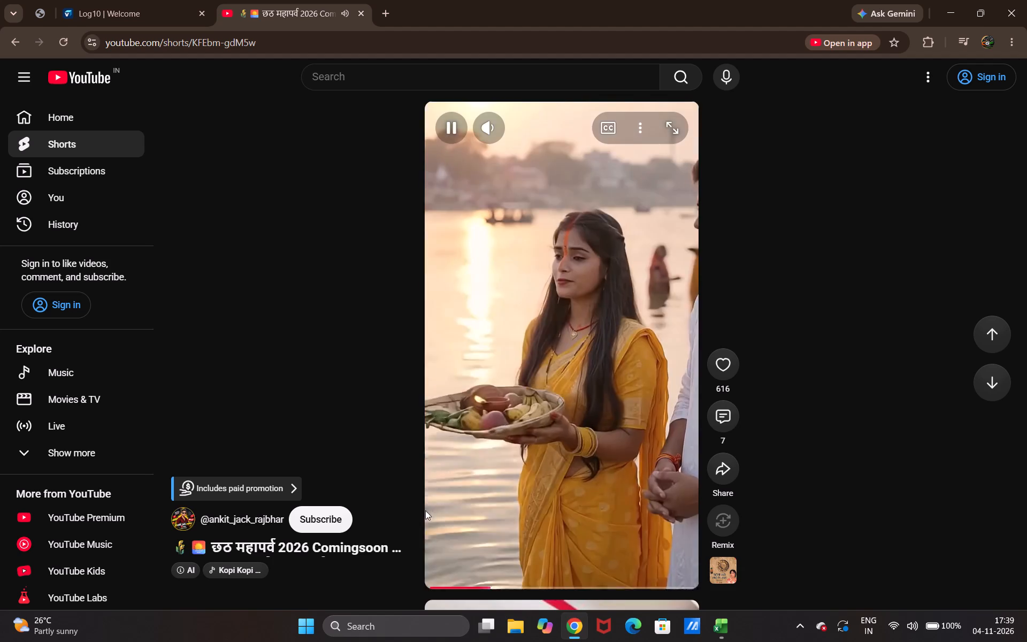
{"action": "scroll", "coordinate": [425, 510], "scroll_direction": "down", "scroll_amount": 3}
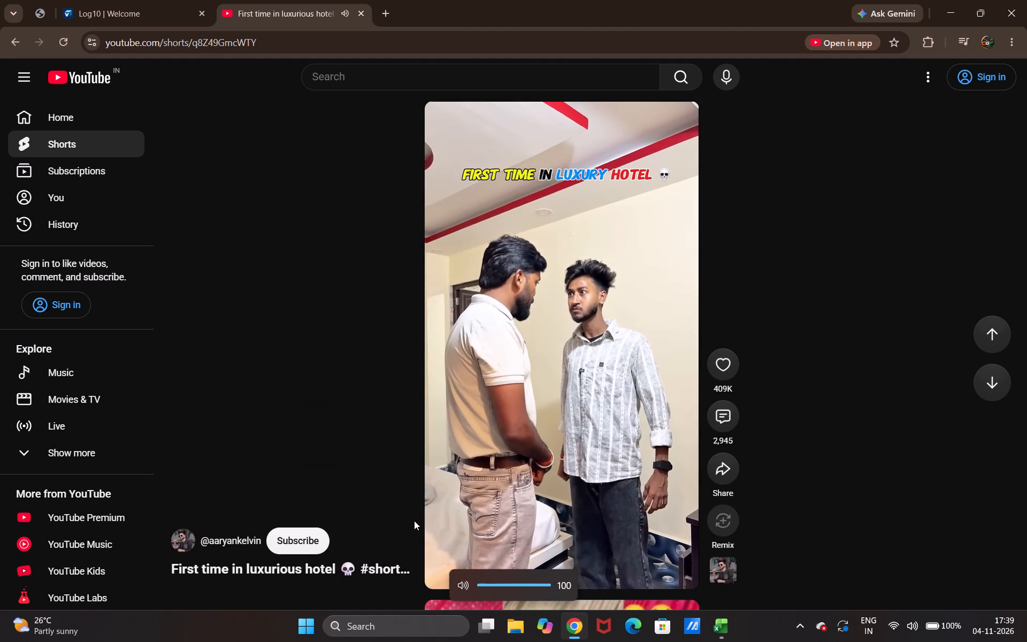
{"action": "scroll", "coordinate": [414, 521], "scroll_direction": "down", "scroll_amount": 3}
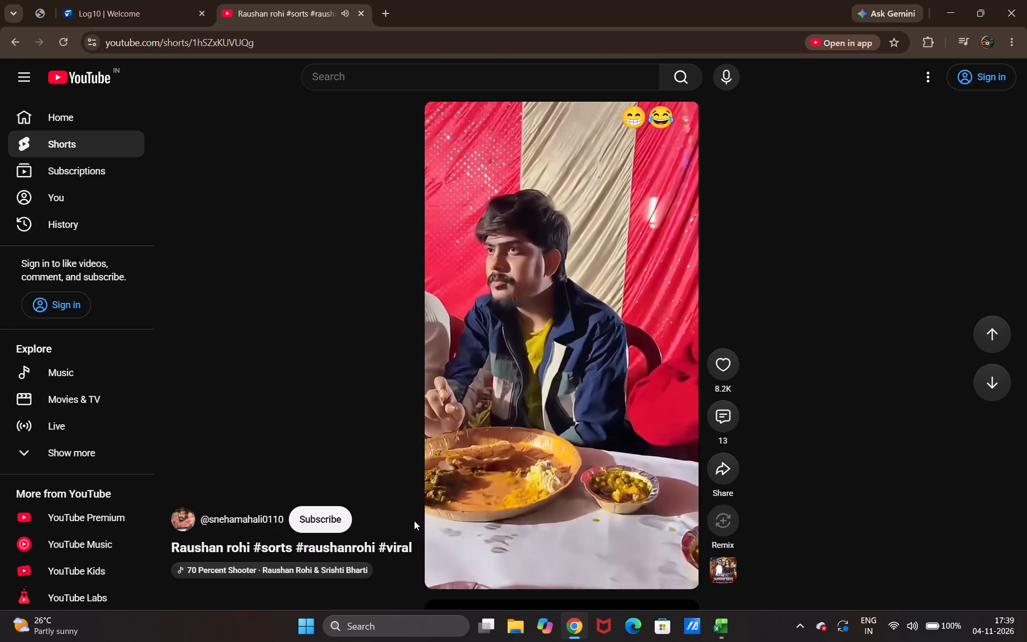
{"action": "scroll", "coordinate": [414, 521], "scroll_direction": "down", "scroll_amount": 3}
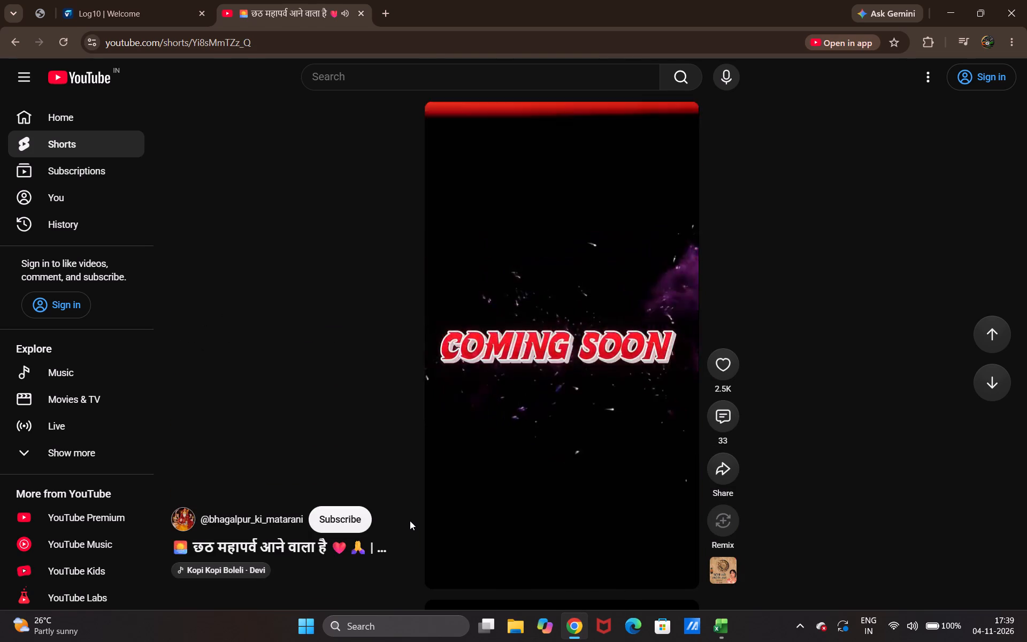
{"action": "scroll", "coordinate": [410, 521], "scroll_direction": "down", "scroll_amount": 2}
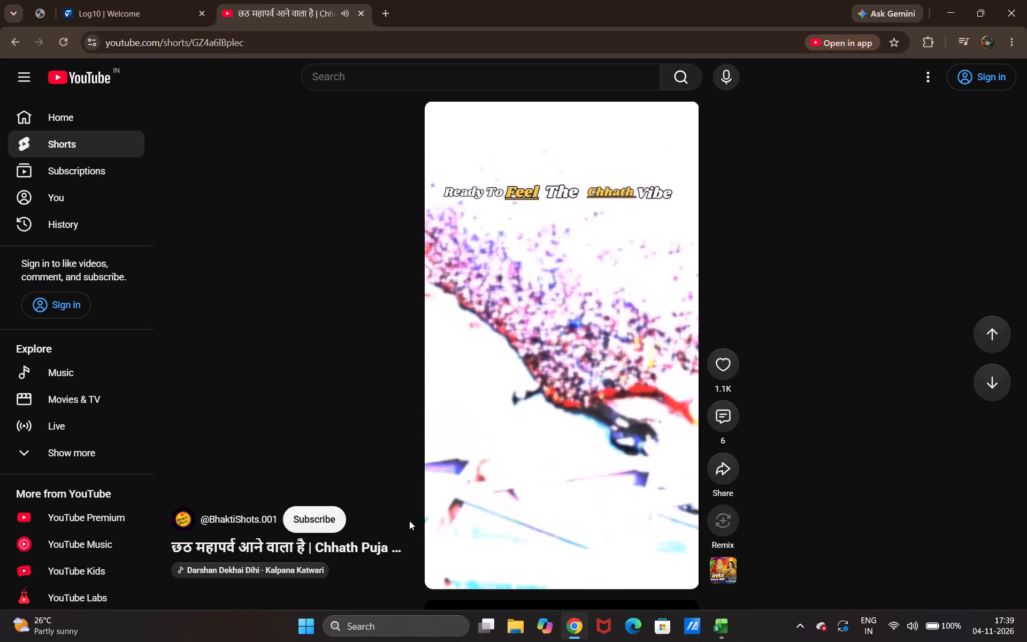
{"action": "scroll", "coordinate": [409, 521], "scroll_direction": "down", "scroll_amount": 2}
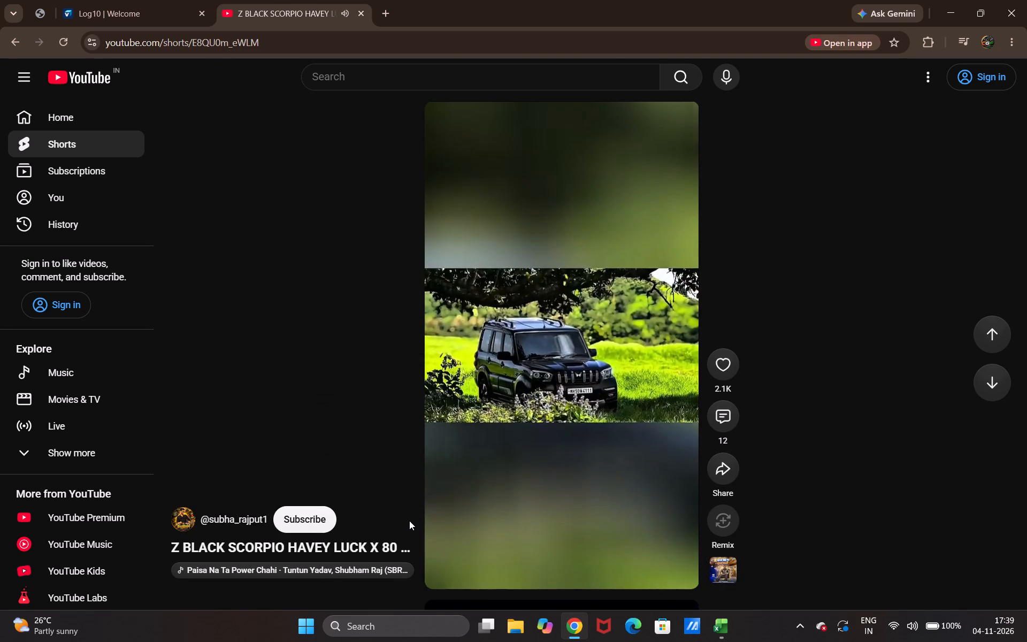
{"action": "scroll", "coordinate": [409, 521], "scroll_direction": "down", "scroll_amount": 3}
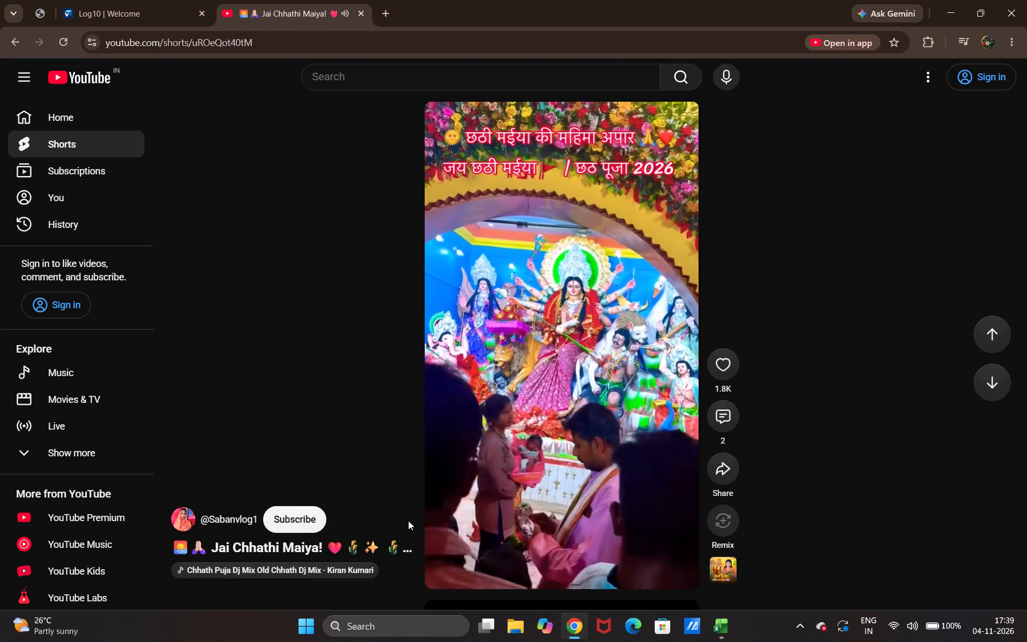
Open the channel of the current Chhath Puja Short, sort its Shorts by Popular and browse them.
{"action": "left_click", "coordinate": [244, 518]}
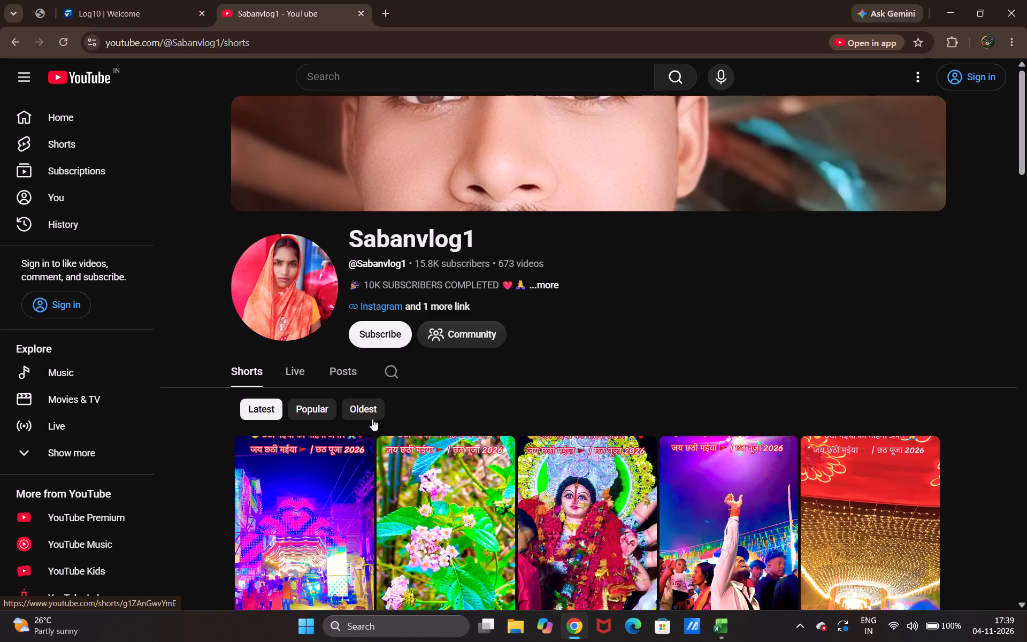
{"action": "scroll", "coordinate": [344, 413], "scroll_direction": "down", "scroll_amount": 3}
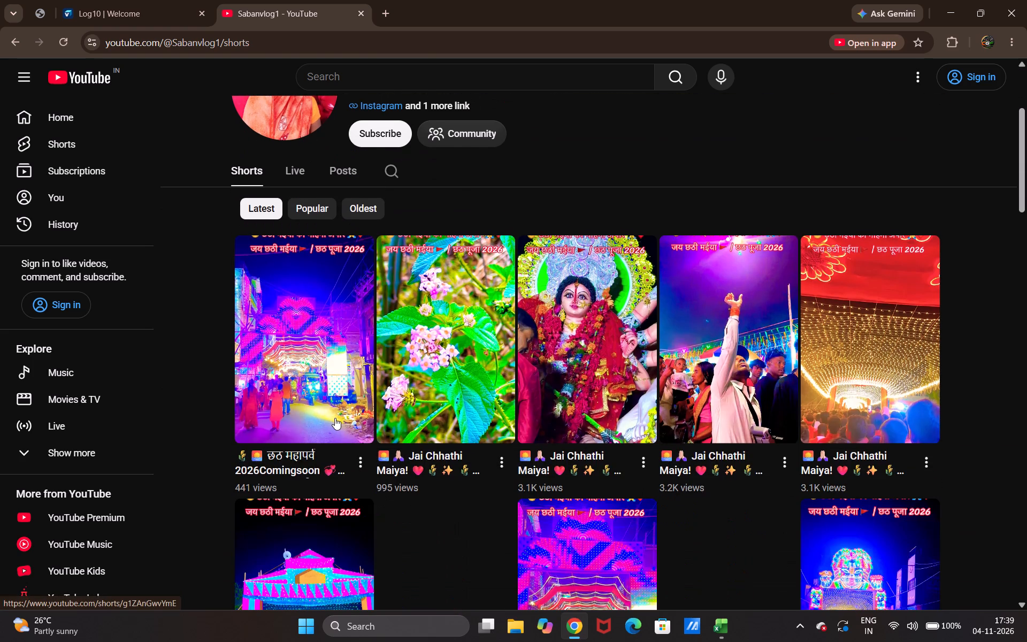
{"action": "scroll", "coordinate": [335, 418], "scroll_direction": "up", "scroll_amount": 2}
{"action": "left_click", "coordinate": [321, 339]}
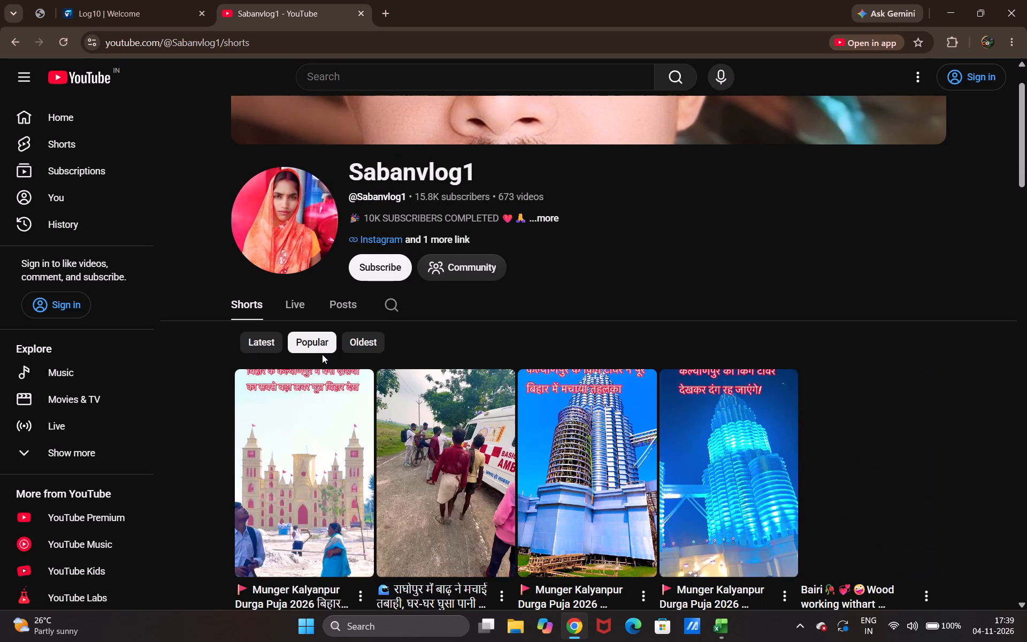
{"action": "scroll", "coordinate": [342, 389], "scroll_direction": "down", "scroll_amount": 2}
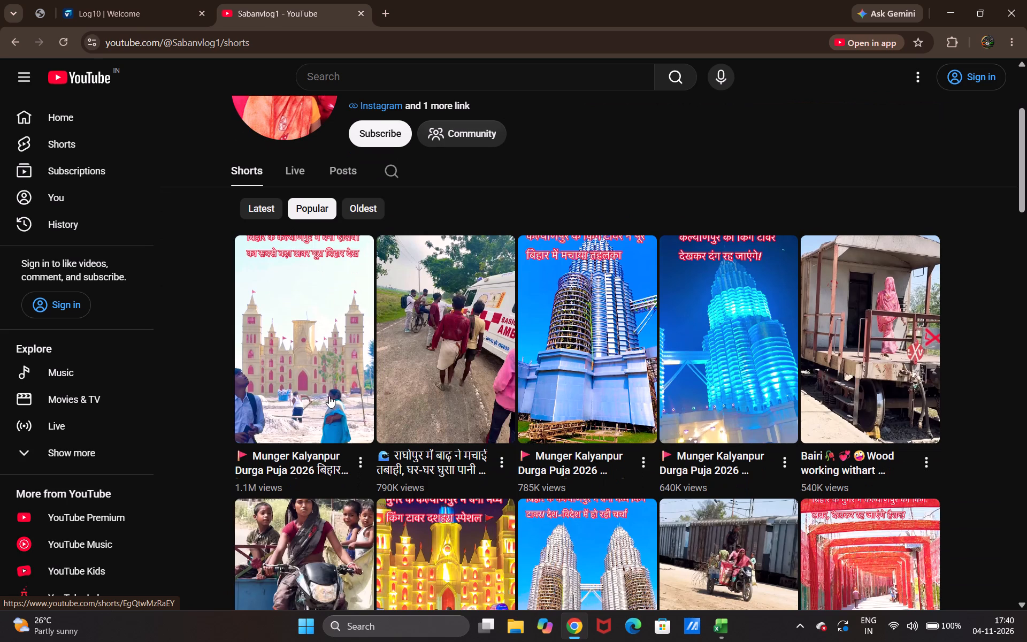
{"action": "scroll", "coordinate": [329, 396], "scroll_direction": "down", "scroll_amount": 3}
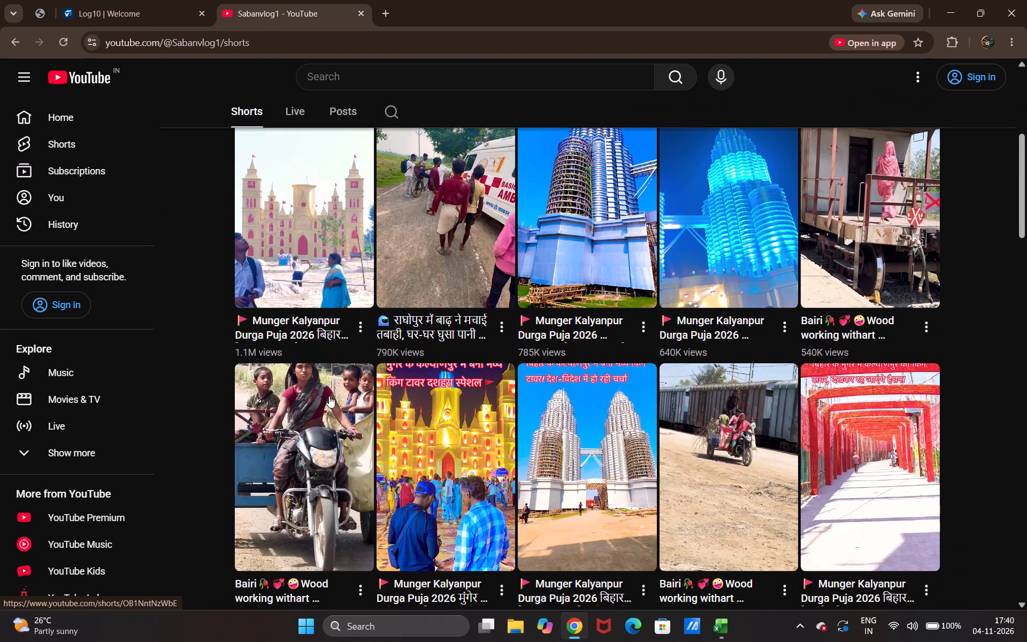
{"action": "scroll", "coordinate": [329, 396], "scroll_direction": "up", "scroll_amount": 1}
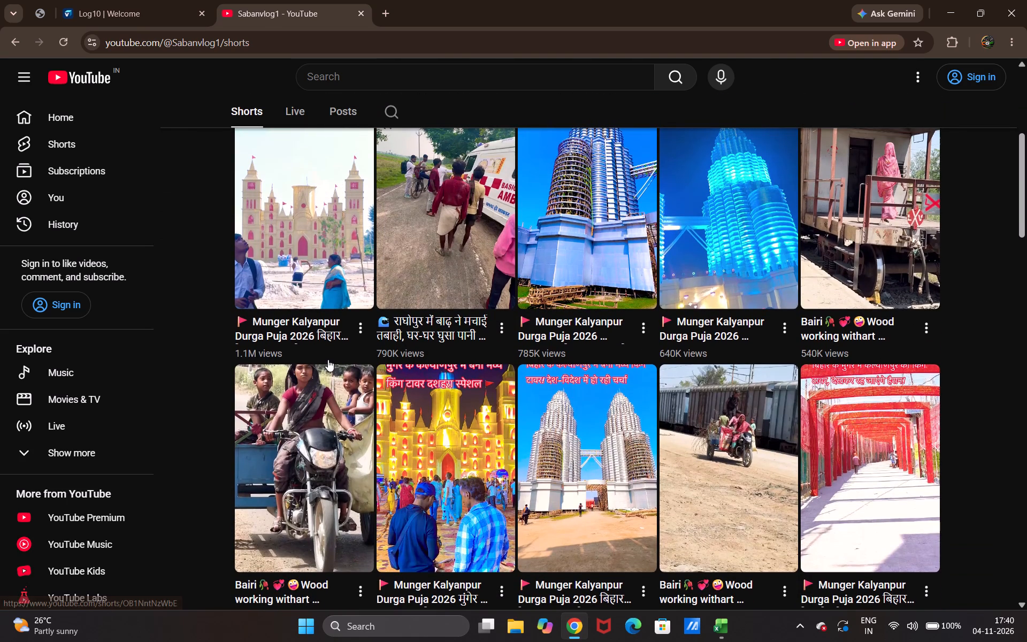
{"action": "scroll", "coordinate": [335, 369], "scroll_direction": "down", "scroll_amount": 4}
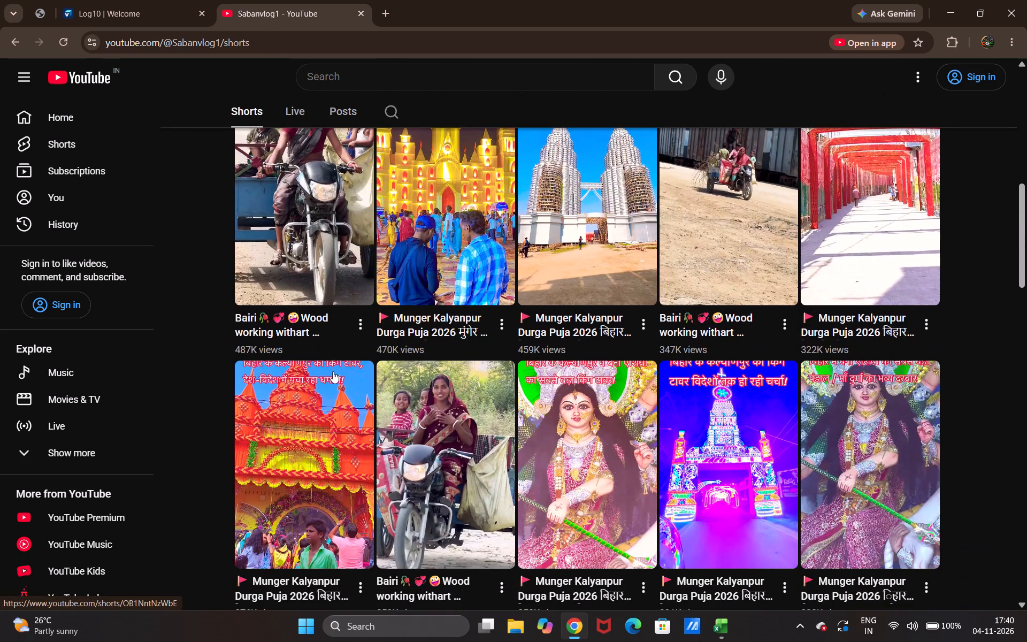
Browse further down the Sabanvlog1 channel's Shorts in Popular order.
{"action": "scroll", "coordinate": [326, 374], "scroll_direction": "down", "scroll_amount": 5}
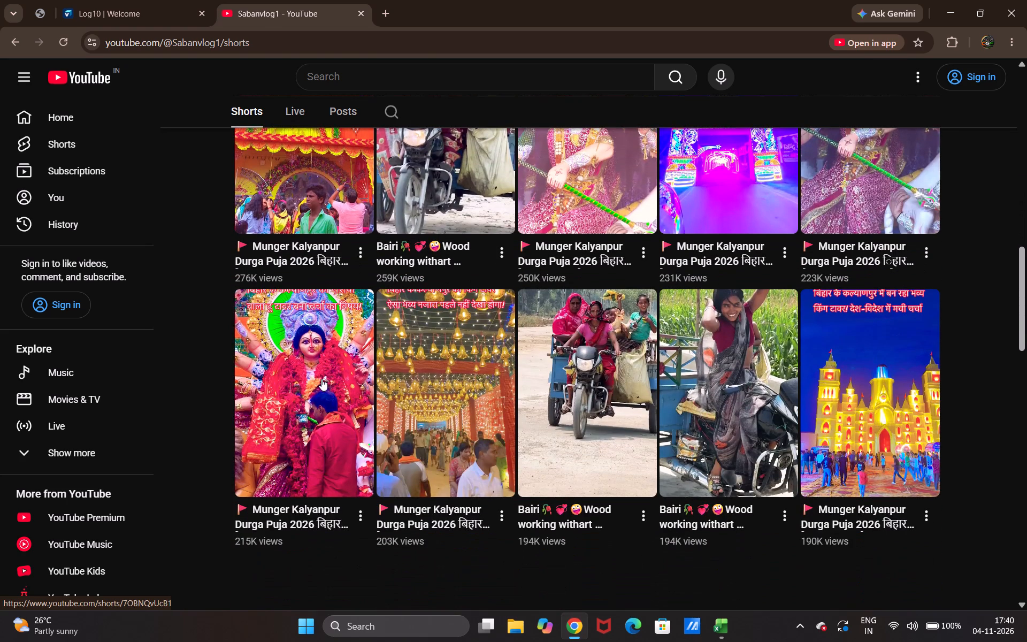
{"action": "scroll", "coordinate": [321, 379], "scroll_direction": "down", "scroll_amount": 2}
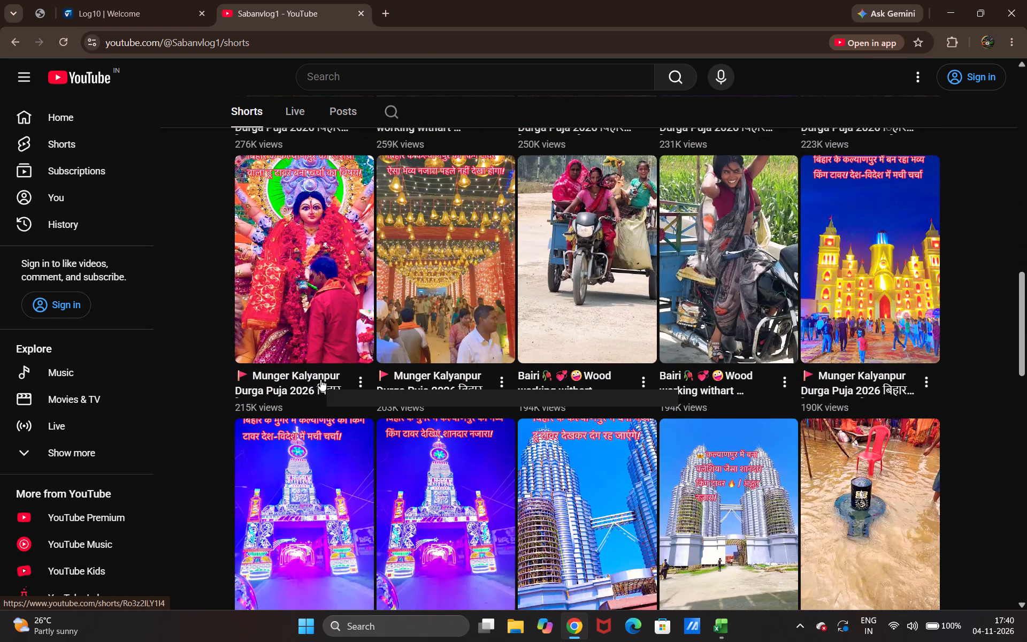
{"action": "scroll", "coordinate": [320, 379], "scroll_direction": "down", "scroll_amount": 8}
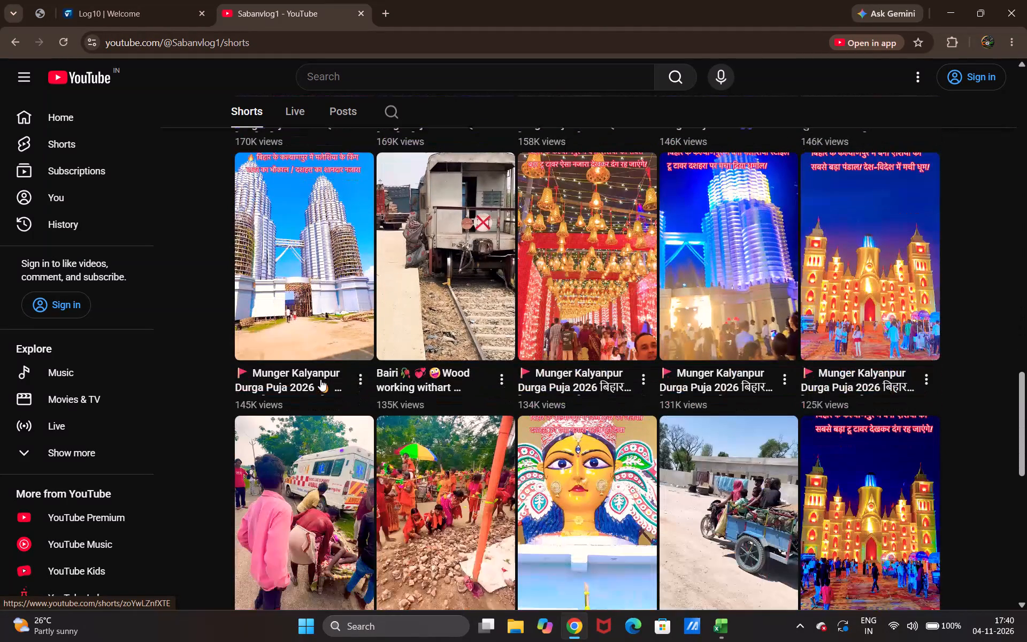
Sort the Sabanvlog1 channel's Shorts by Oldest and browse through them.
{"action": "scroll", "coordinate": [319, 380], "scroll_direction": "up", "scroll_amount": 14}
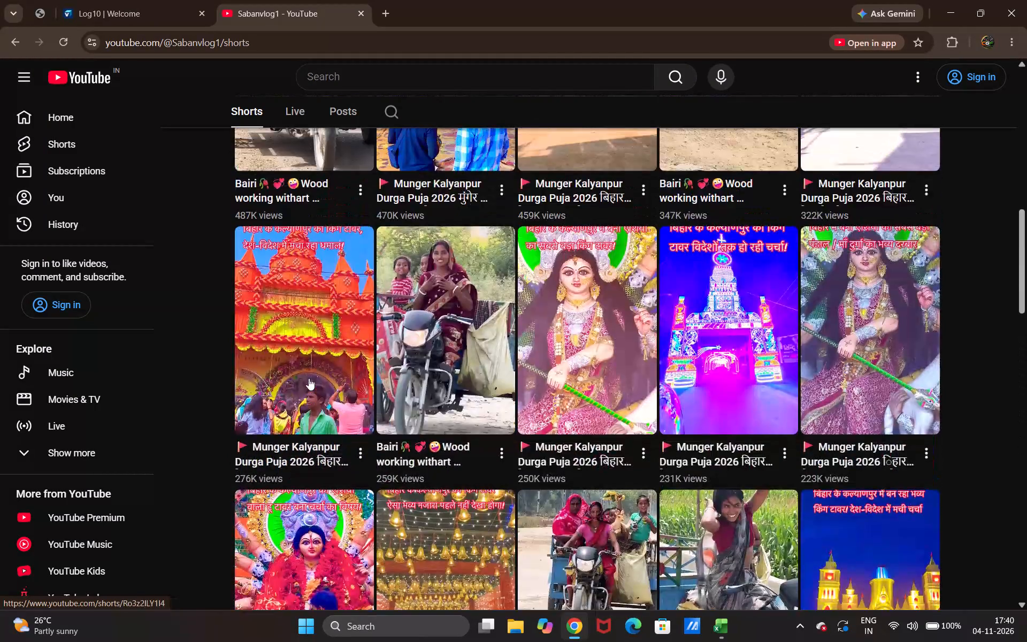
{"action": "scroll", "coordinate": [309, 378], "scroll_direction": "up", "scroll_amount": 11}
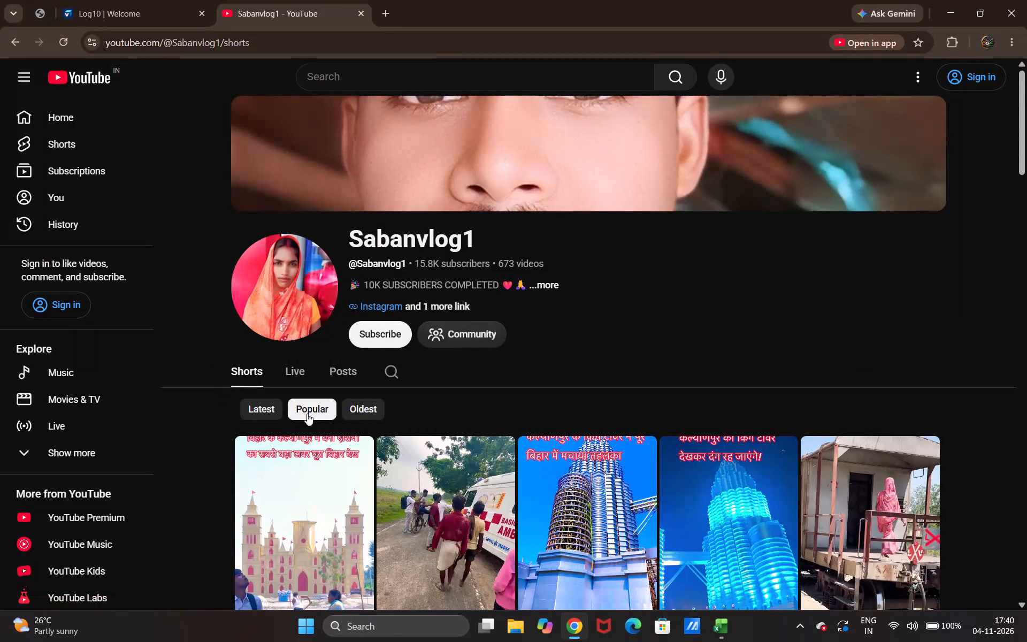
{"action": "left_click", "coordinate": [355, 402]}
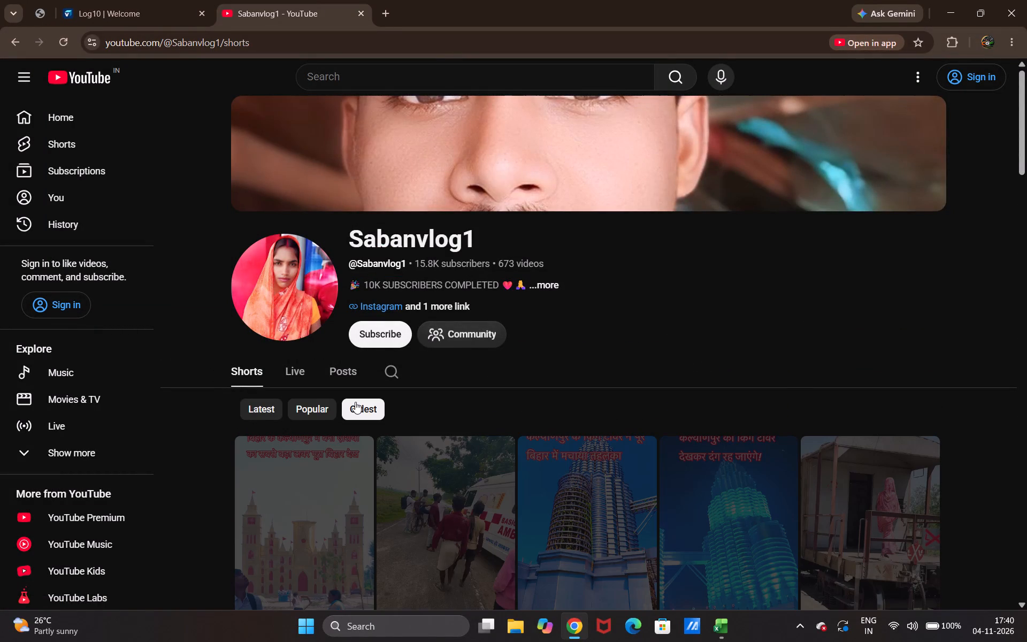
{"action": "scroll", "coordinate": [355, 406], "scroll_direction": "down", "scroll_amount": 3}
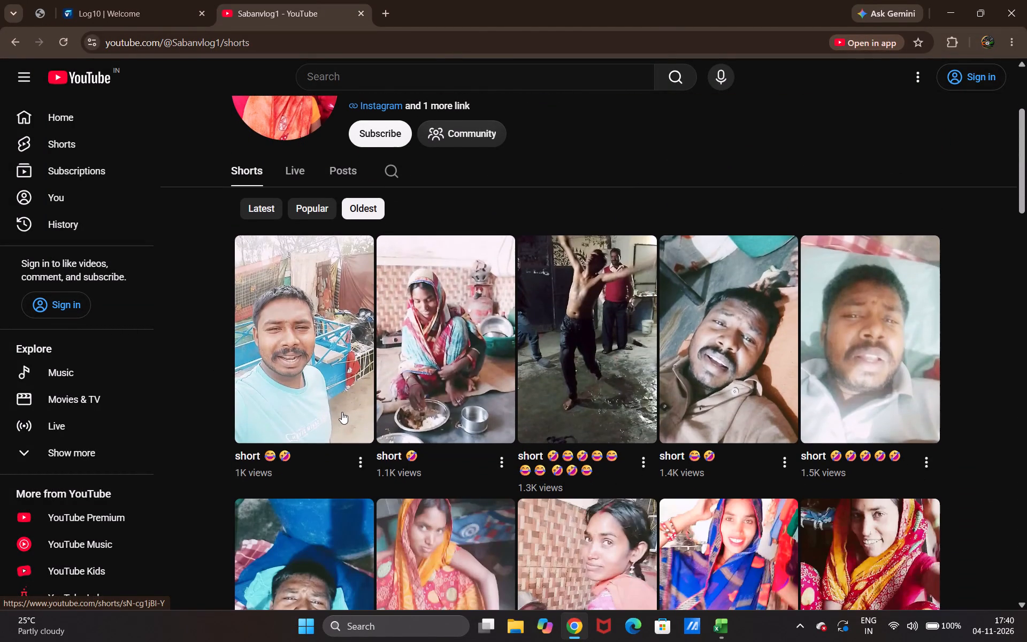
{"action": "scroll", "coordinate": [338, 413], "scroll_direction": "down", "scroll_amount": 3}
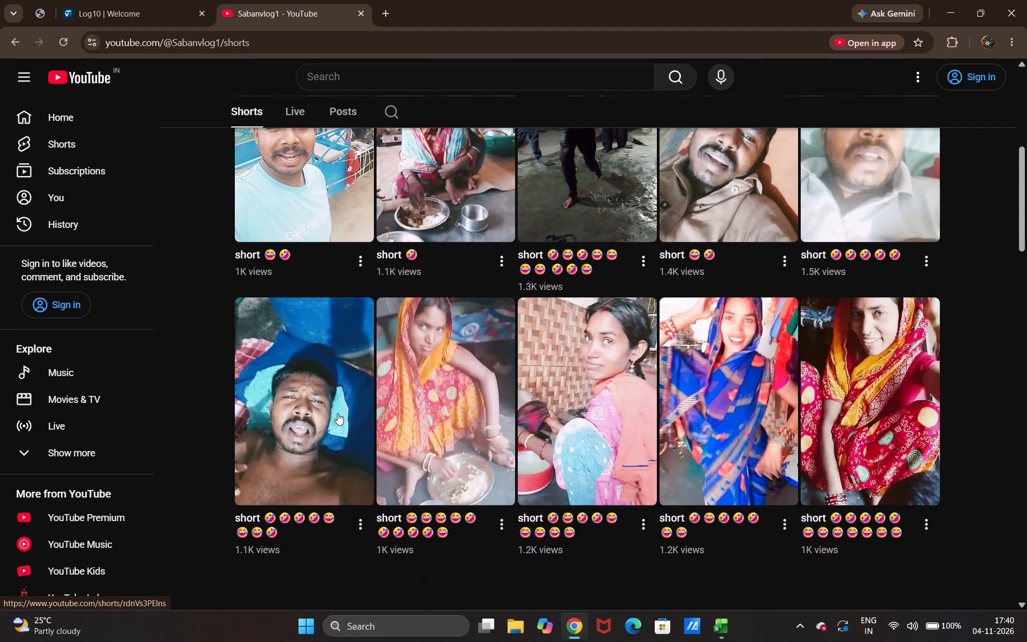
{"action": "scroll", "coordinate": [338, 413], "scroll_direction": "down", "scroll_amount": 5}
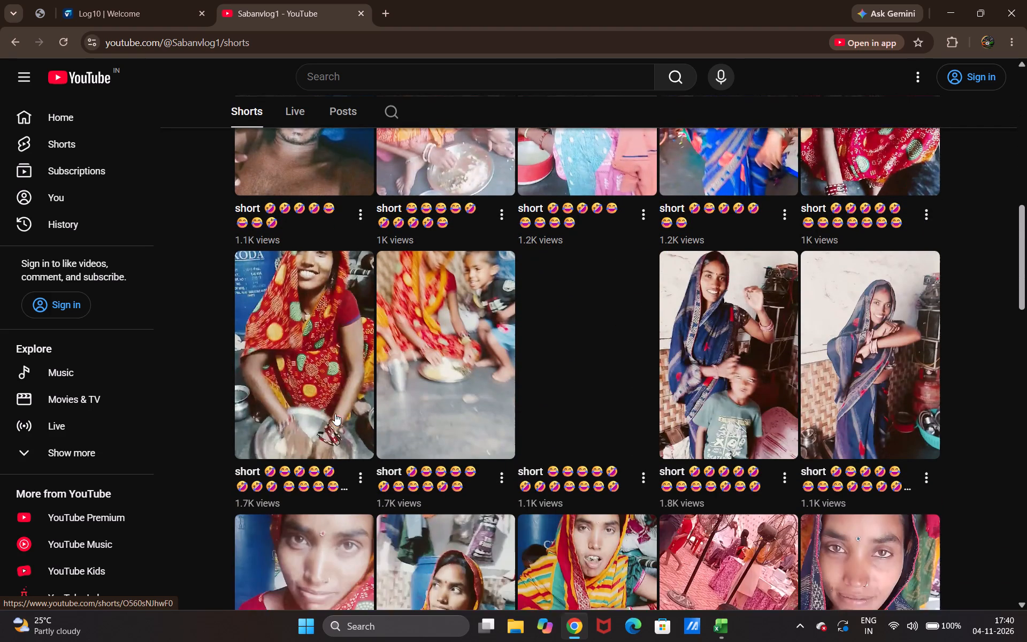
{"action": "scroll", "coordinate": [335, 414], "scroll_direction": "down", "scroll_amount": 3}
{"action": "scroll", "coordinate": [335, 414], "scroll_direction": "up", "scroll_amount": 17}
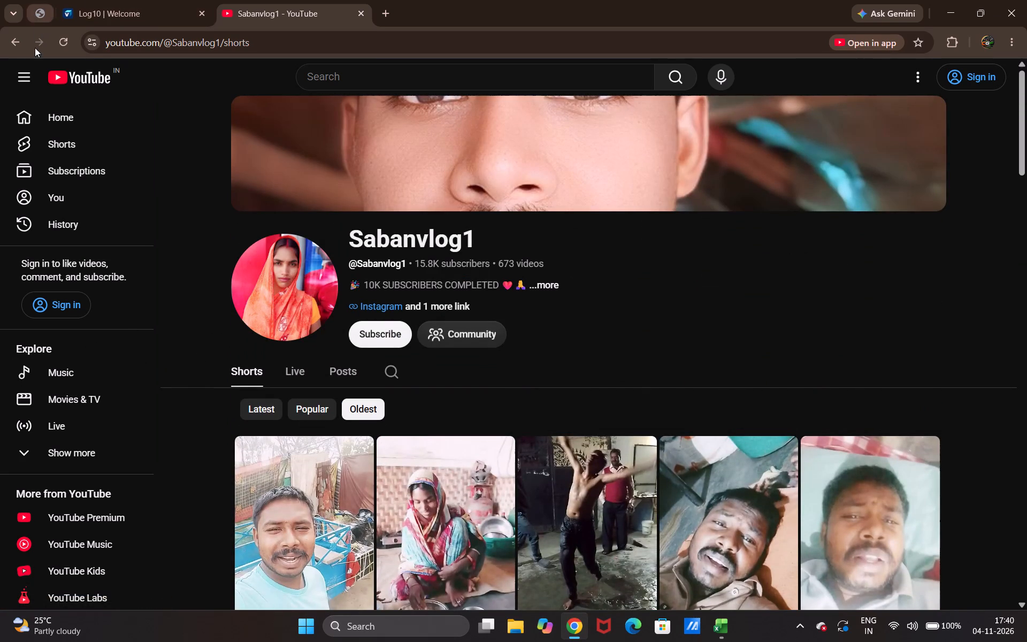
Leave the channel, go back to the YouTube home page and start playing the "Heera Ke Ring" Short.
{"action": "left_click", "coordinate": [12, 48]}
{"action": "left_click", "coordinate": [12, 48]}
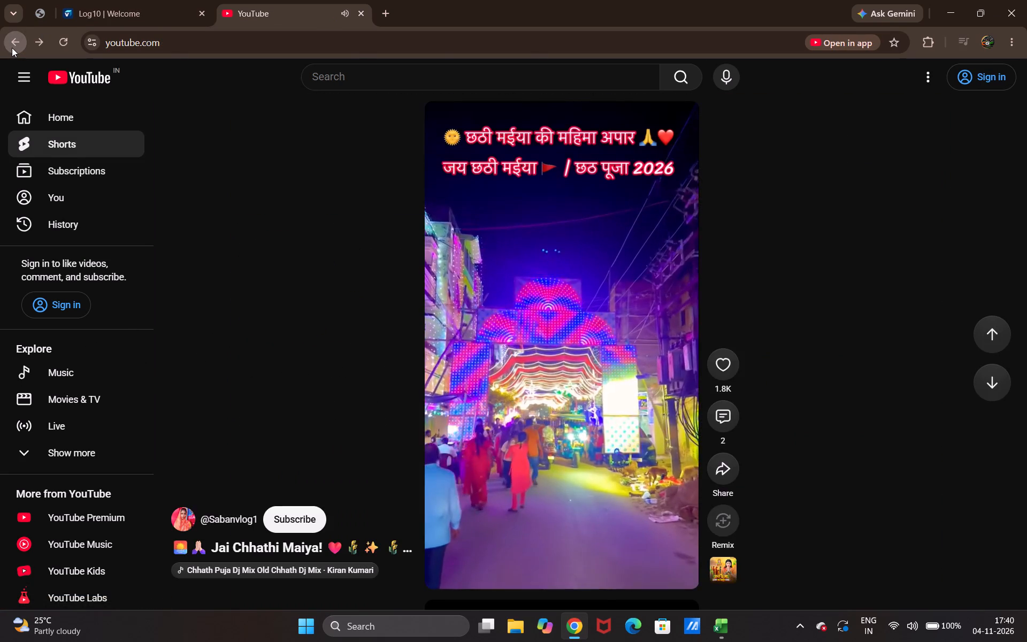
{"action": "left_click", "coordinate": [525, 380]}
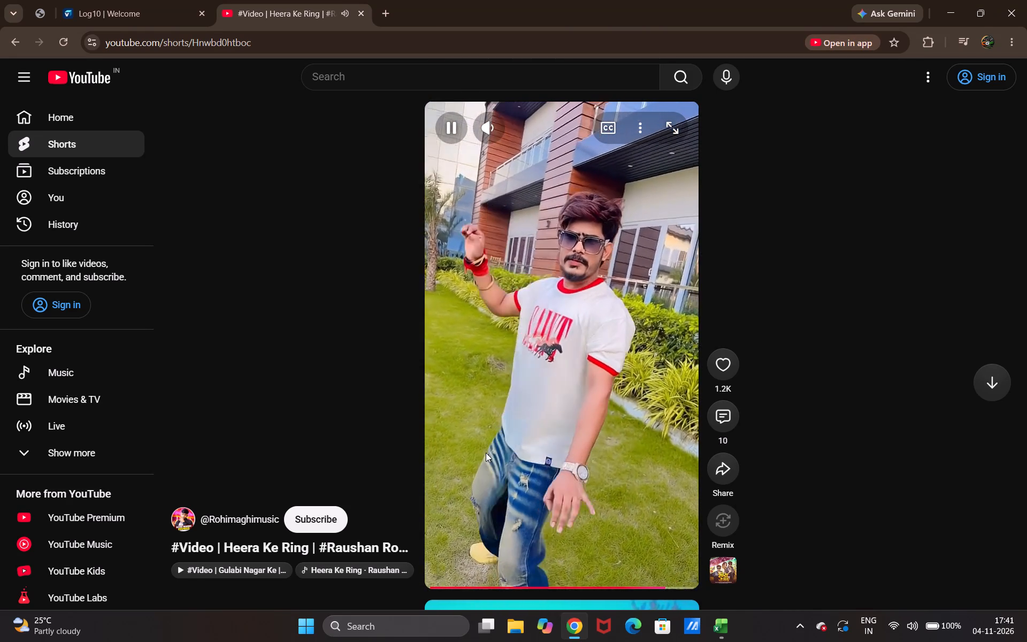
{"action": "scroll", "coordinate": [486, 453], "scroll_direction": "down", "scroll_amount": 4}
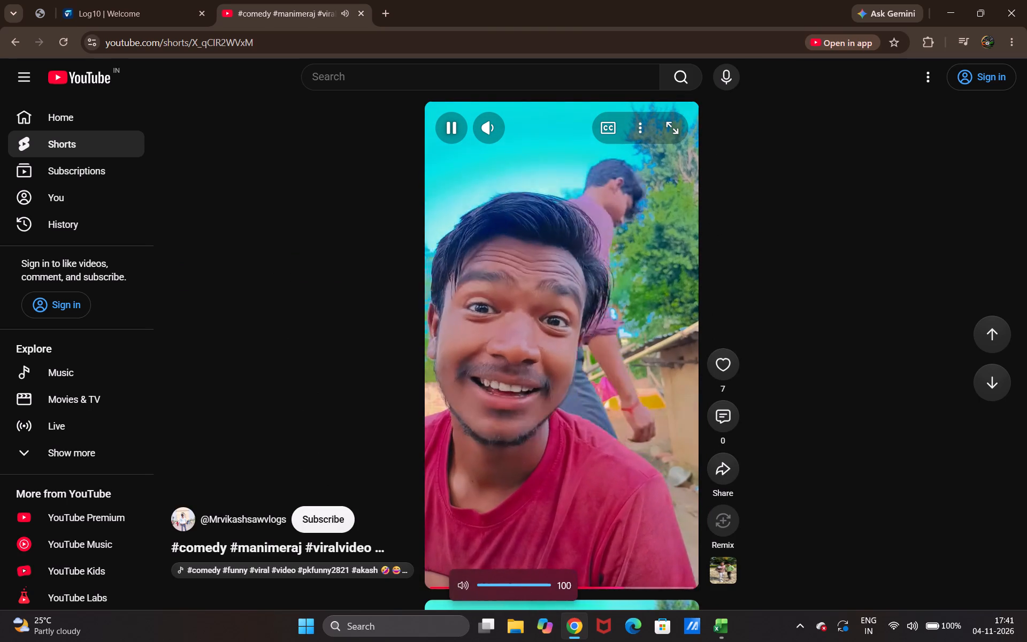
{"action": "scroll", "coordinate": [486, 453], "scroll_direction": "down", "scroll_amount": 3}
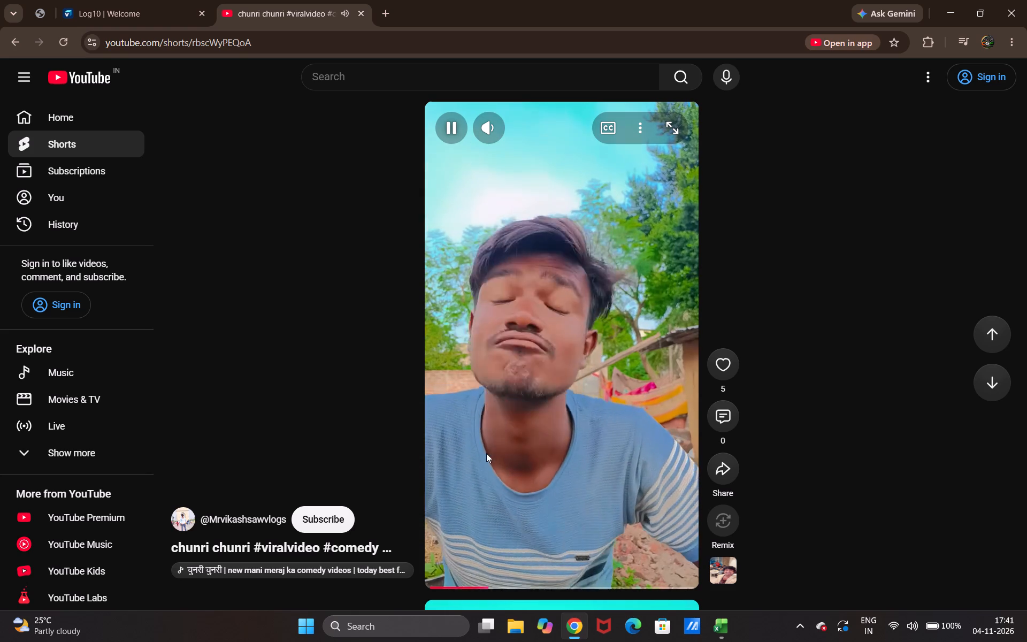
{"action": "scroll", "coordinate": [487, 455], "scroll_direction": "up", "scroll_amount": 3}
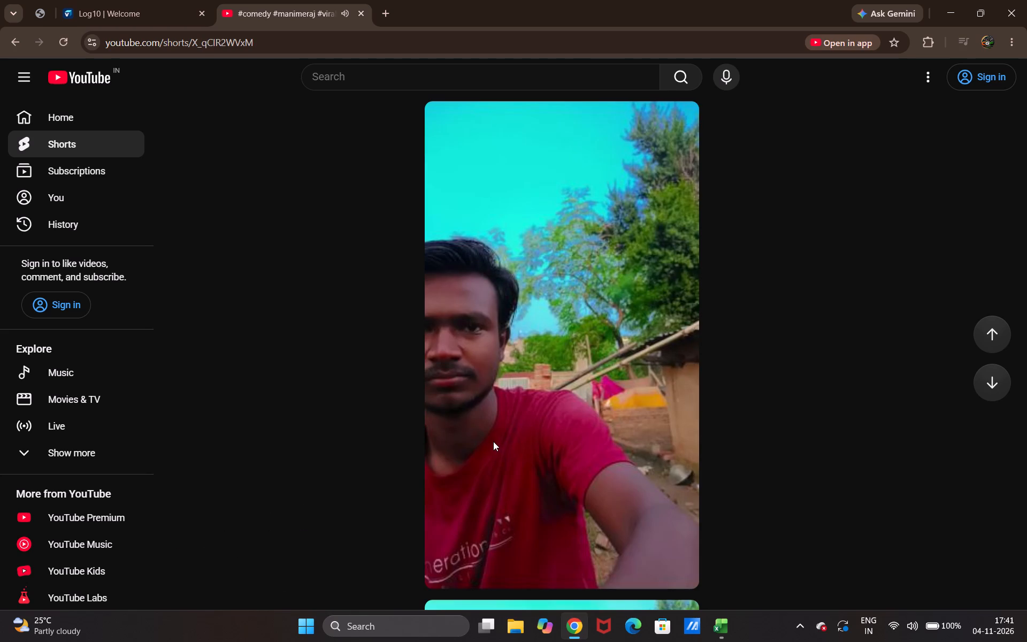
{"action": "scroll", "coordinate": [493, 440], "scroll_direction": "down", "scroll_amount": 3}
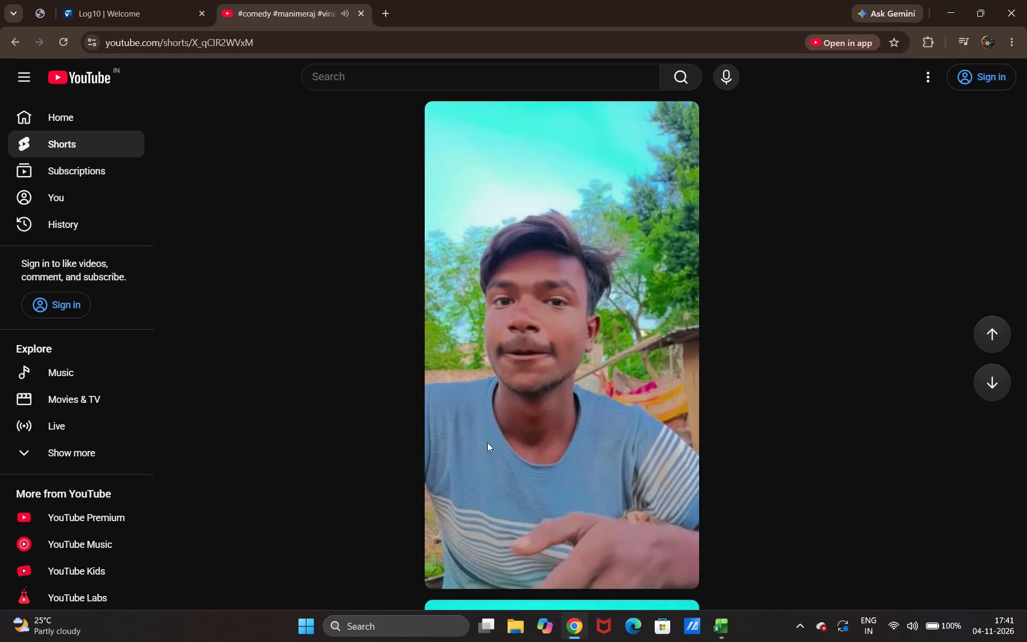
{"action": "scroll", "coordinate": [486, 446], "scroll_direction": "down", "scroll_amount": 3}
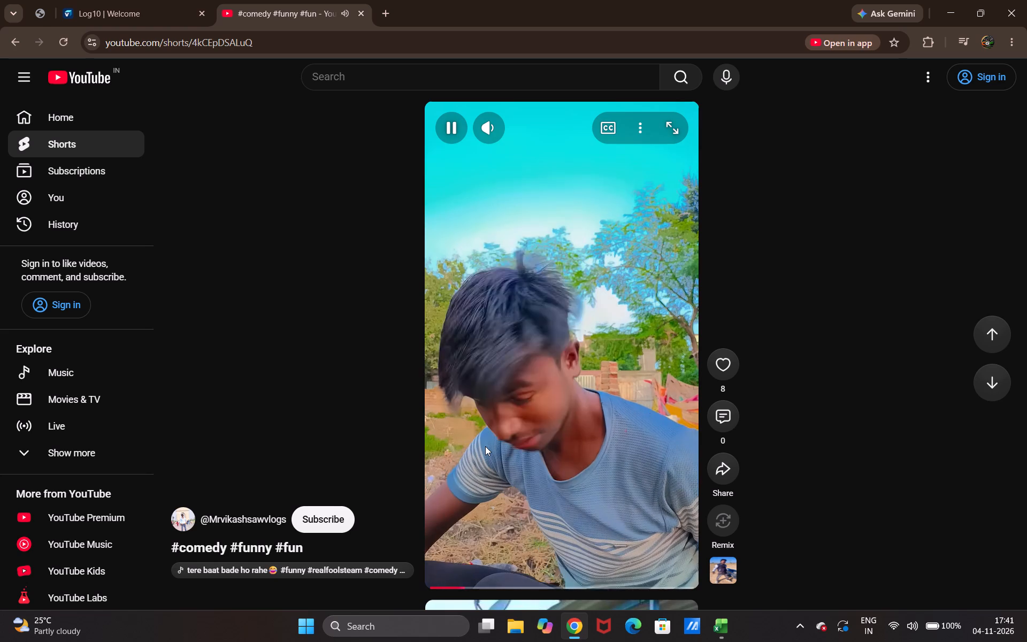
{"action": "scroll", "coordinate": [484, 447], "scroll_direction": "down", "scroll_amount": 3}
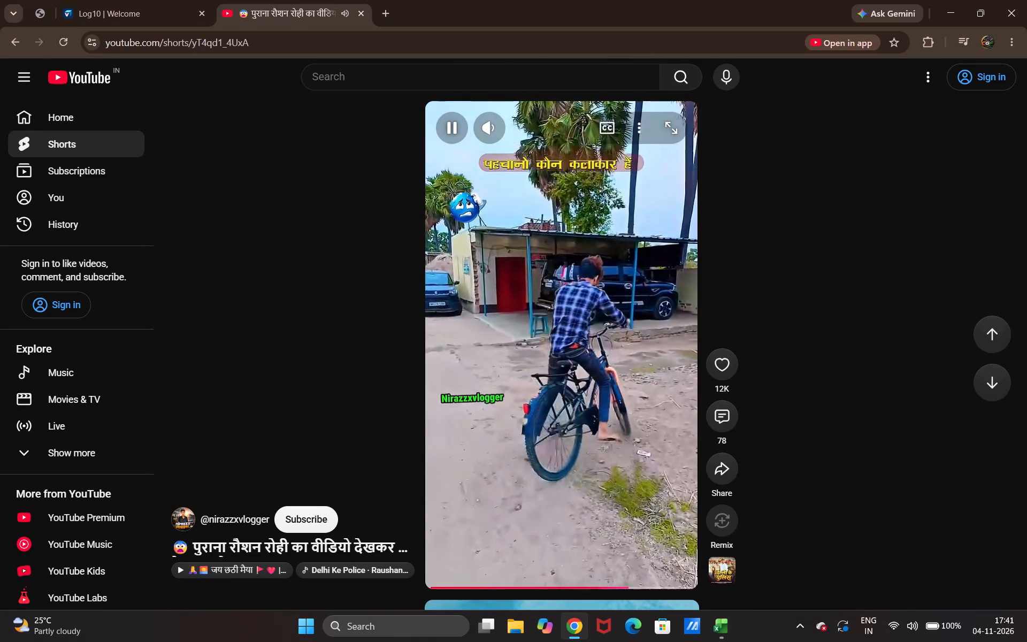
{"action": "scroll", "coordinate": [484, 448], "scroll_direction": "down", "scroll_amount": 2}
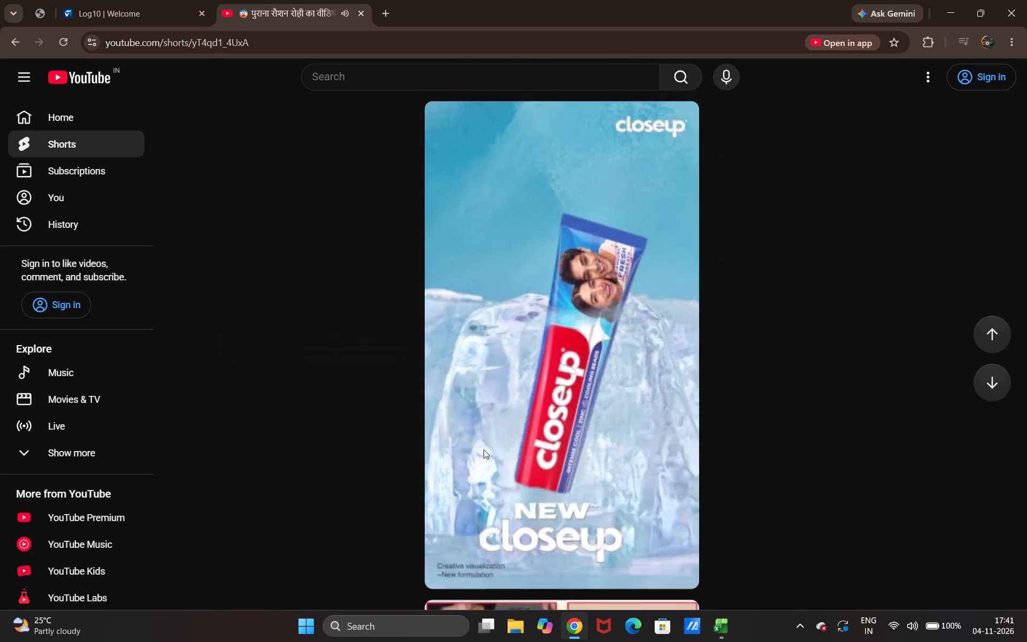
{"action": "scroll", "coordinate": [484, 449], "scroll_direction": "down", "scroll_amount": 2}
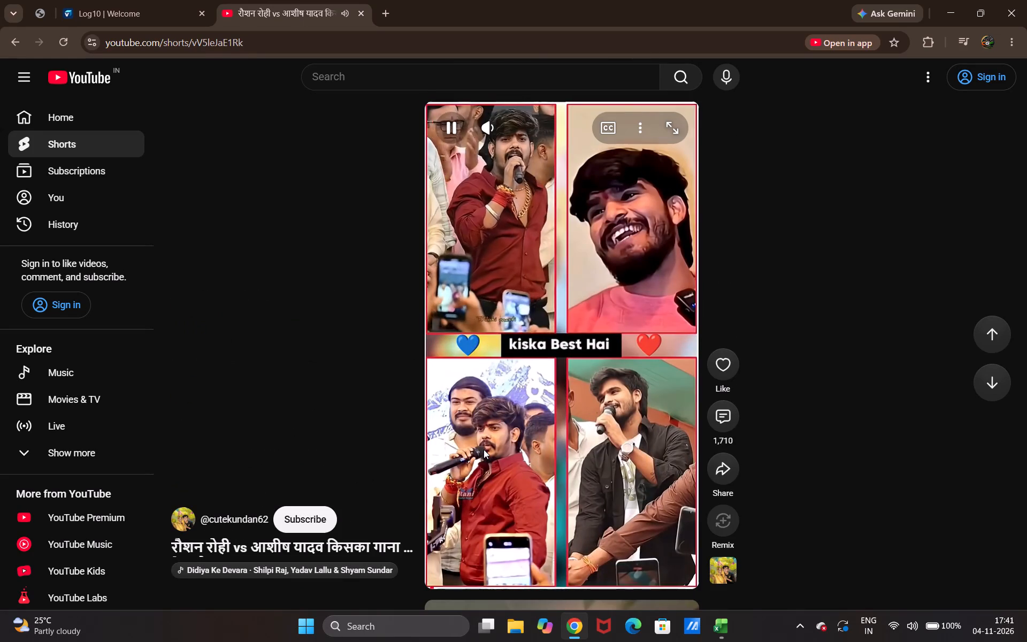
{"action": "scroll", "coordinate": [484, 449], "scroll_direction": "down", "scroll_amount": 2}
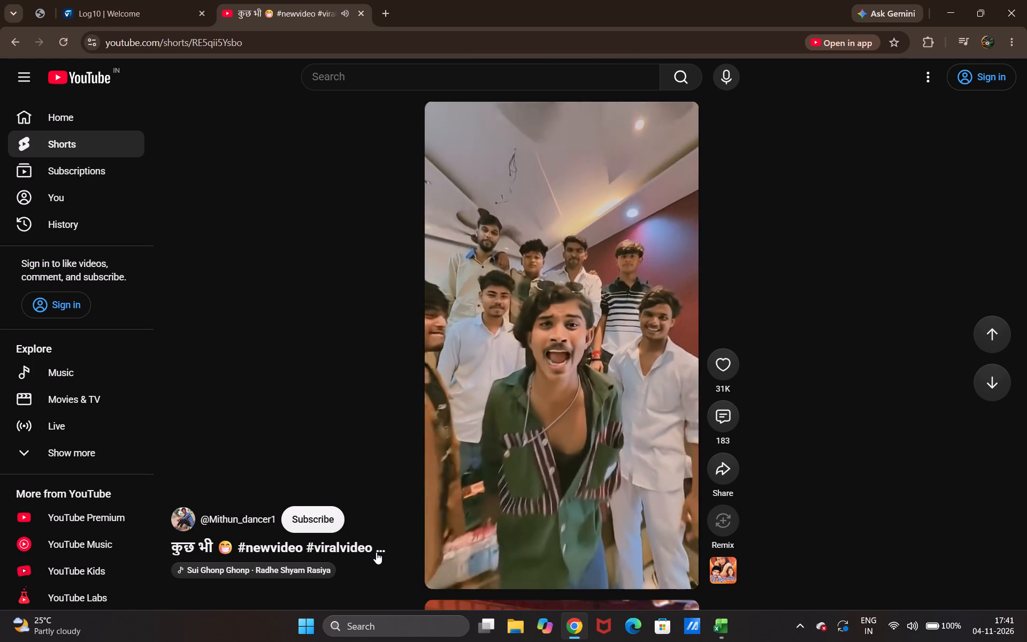
{"action": "left_click", "coordinate": [383, 552]}
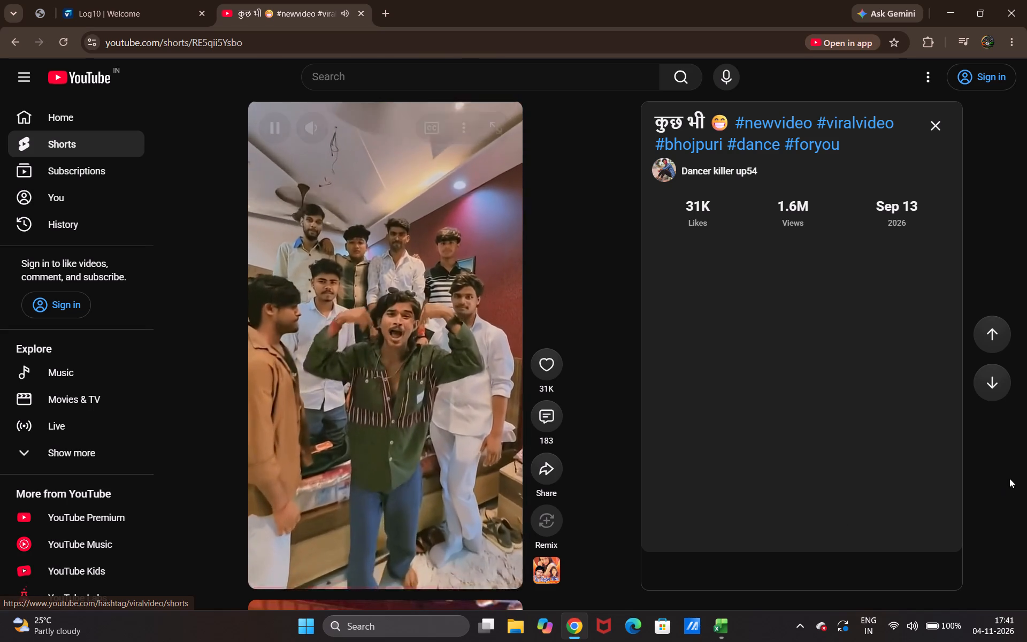
{"action": "left_click", "coordinate": [938, 121]}
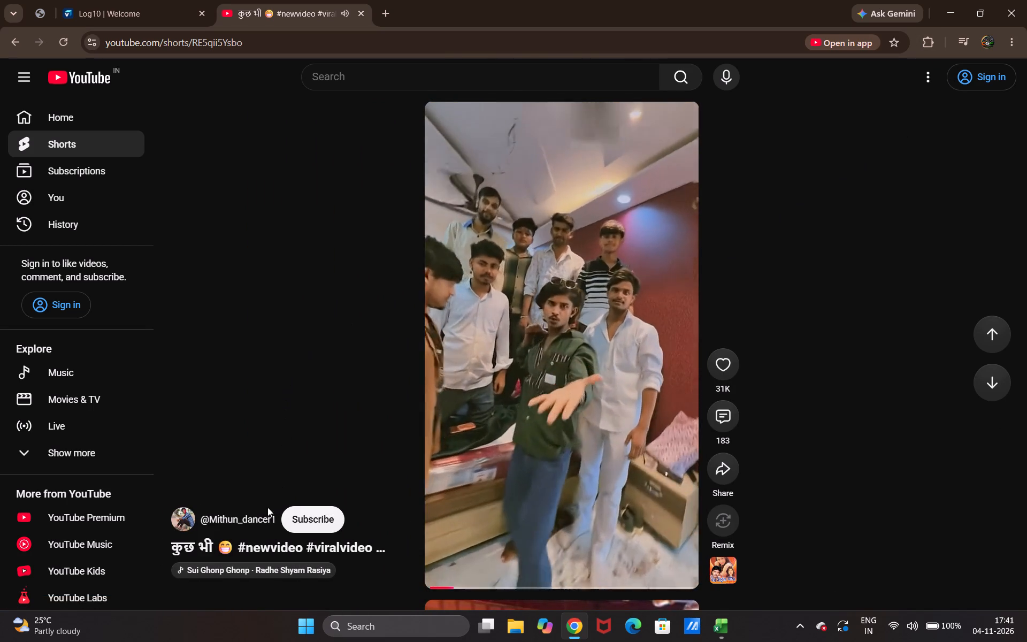
{"action": "left_click", "coordinate": [255, 517]}
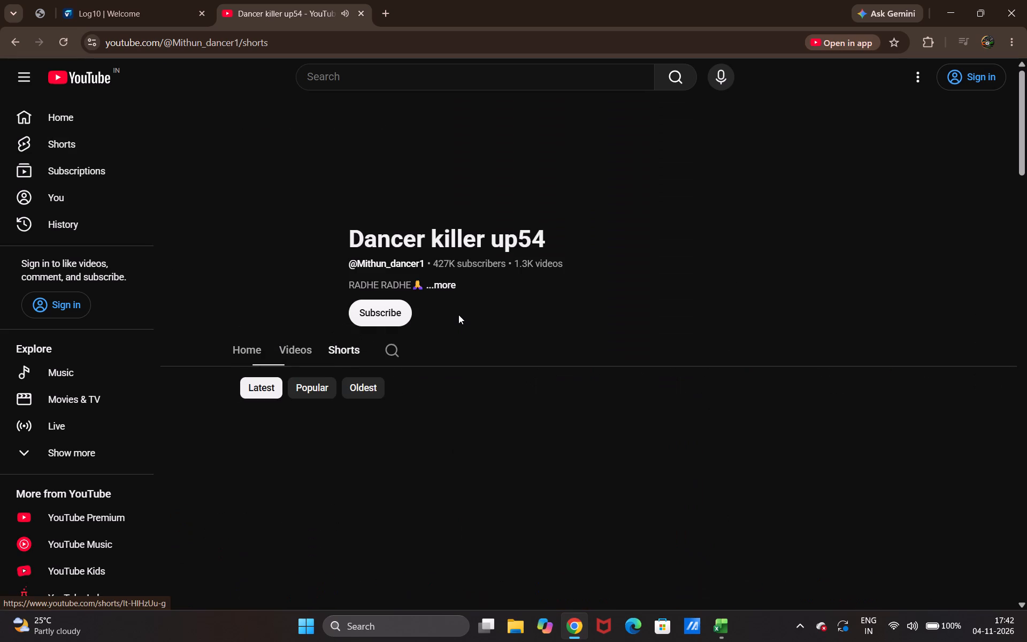
{"action": "scroll", "coordinate": [448, 315], "scroll_direction": "down", "scroll_amount": 2}
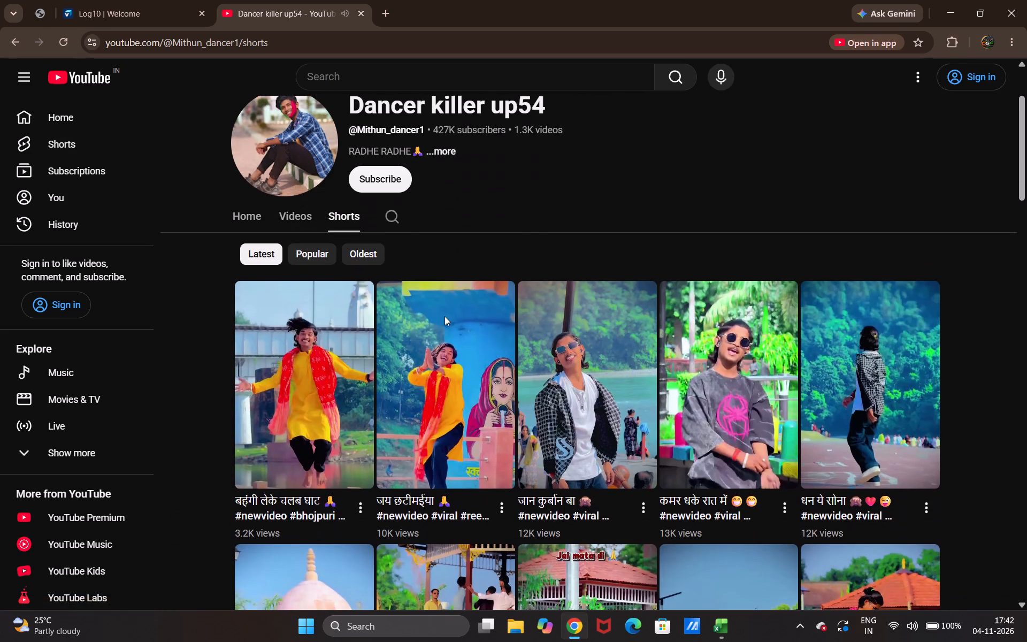
{"action": "left_click", "coordinate": [305, 247]}
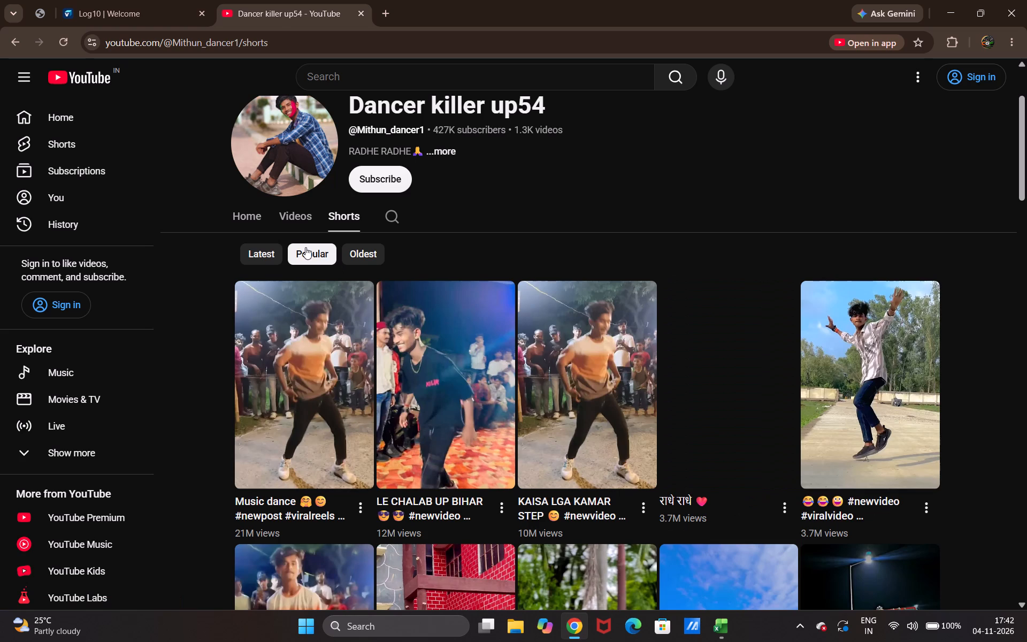
{"action": "scroll", "coordinate": [305, 247], "scroll_direction": "down", "scroll_amount": 3}
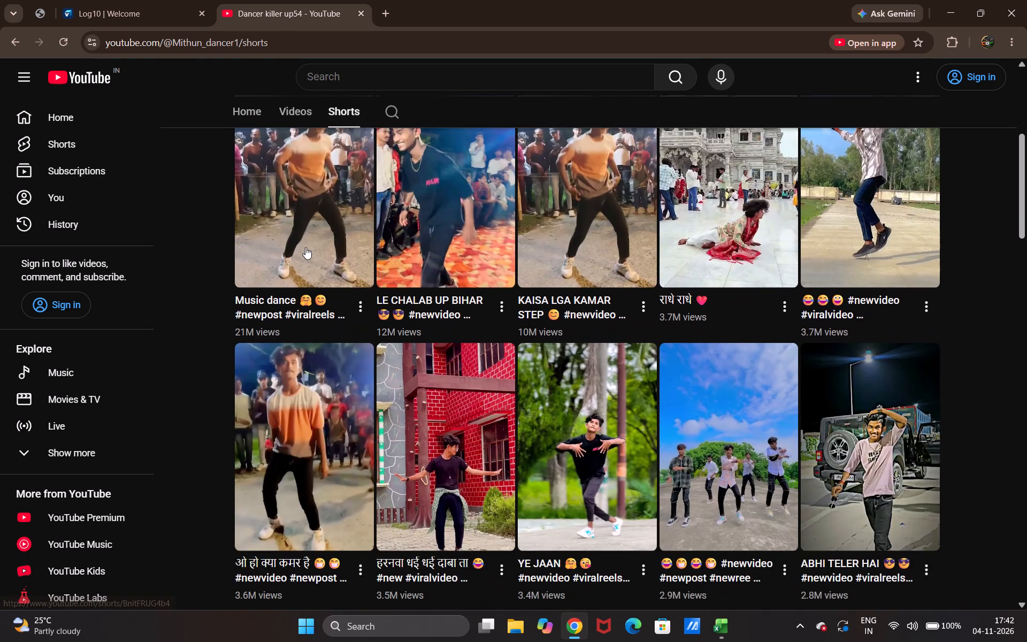
{"action": "scroll", "coordinate": [305, 247], "scroll_direction": "up", "scroll_amount": 6}
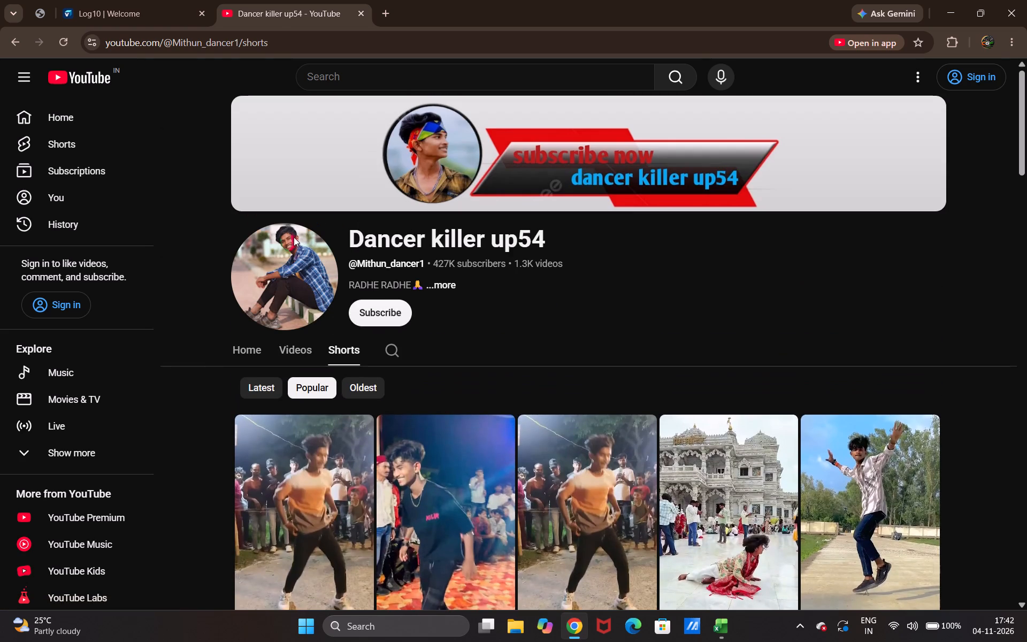
Look through the Videos section of the Dancer killer up54 channel and open its Home section.
{"action": "left_click", "coordinate": [298, 345]}
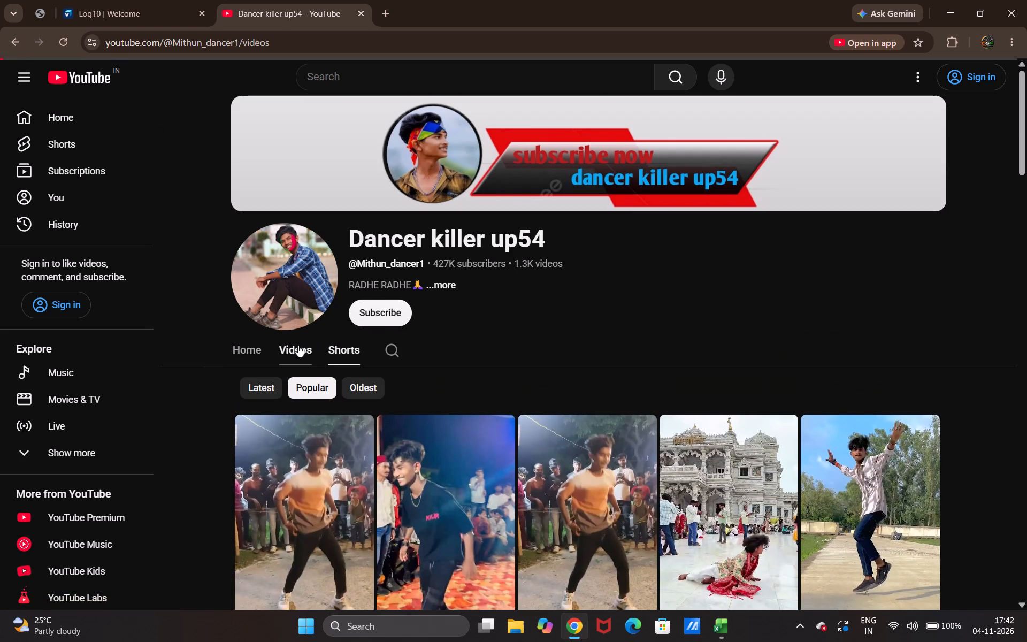
{"action": "scroll", "coordinate": [298, 347], "scroll_direction": "down", "scroll_amount": 3}
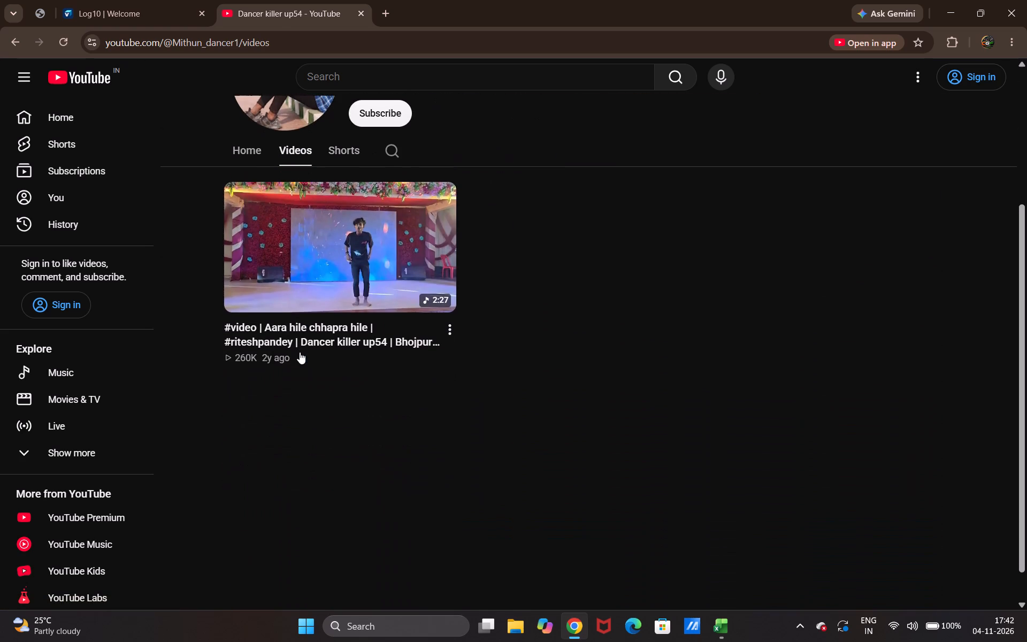
{"action": "scroll", "coordinate": [300, 350], "scroll_direction": "up", "scroll_amount": 3}
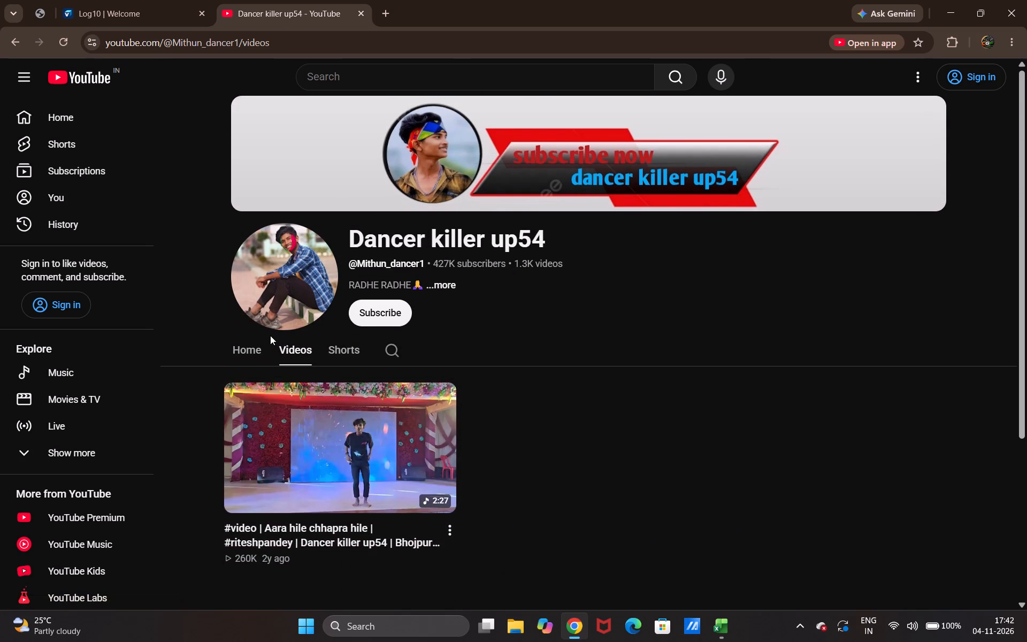
{"action": "left_click", "coordinate": [243, 343]}
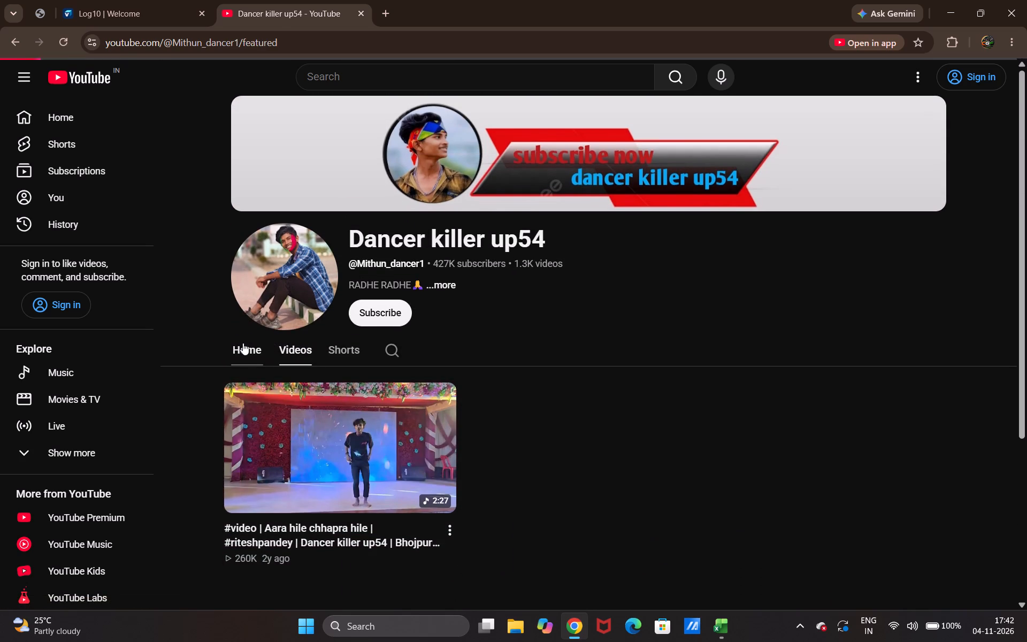
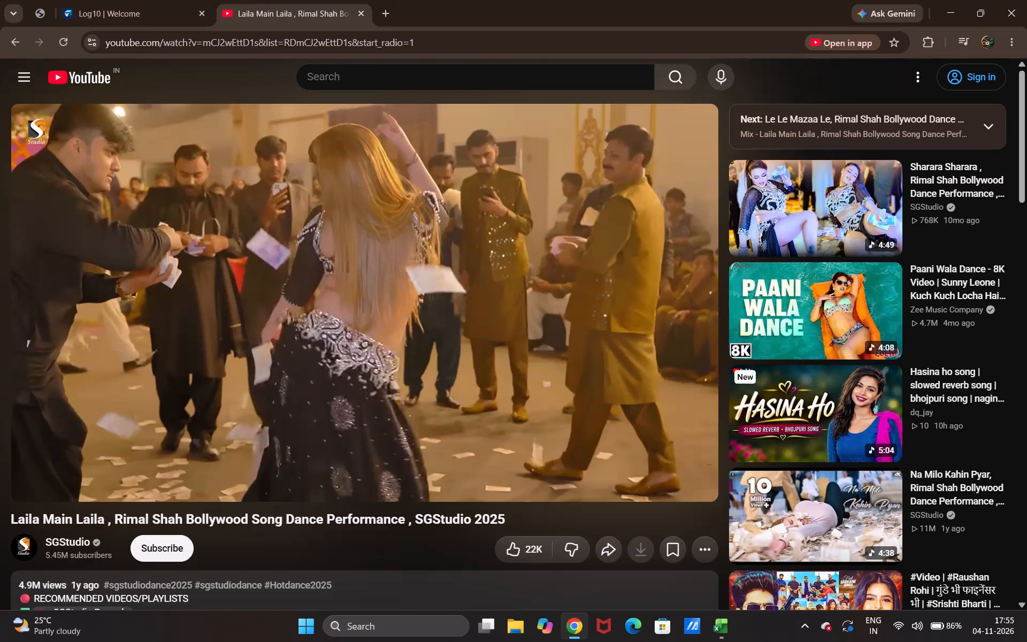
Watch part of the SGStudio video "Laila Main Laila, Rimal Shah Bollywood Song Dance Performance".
{"action": "left_click_drag", "start_coordinate": [355, 299], "coordinate": [364, 305]}
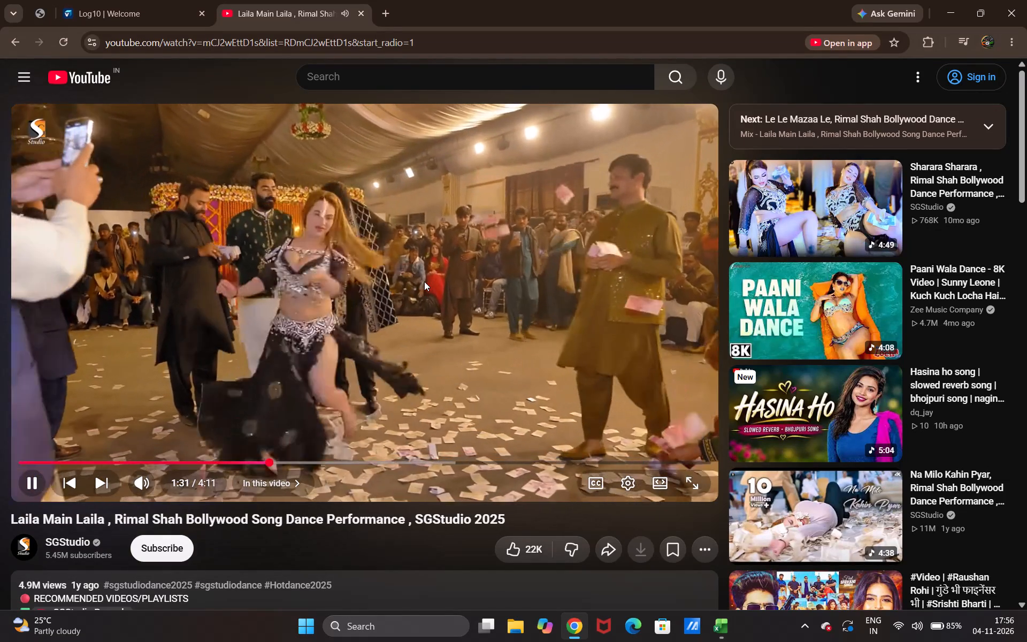
{"action": "left_click_drag", "start_coordinate": [424, 281], "coordinate": [425, 273]}
Return to the Valmo Log10 console, review the full reverse pickup list under Manage Reverse Pickup, and minimize the browser.
{"action": "left_click", "coordinate": [104, 19]}
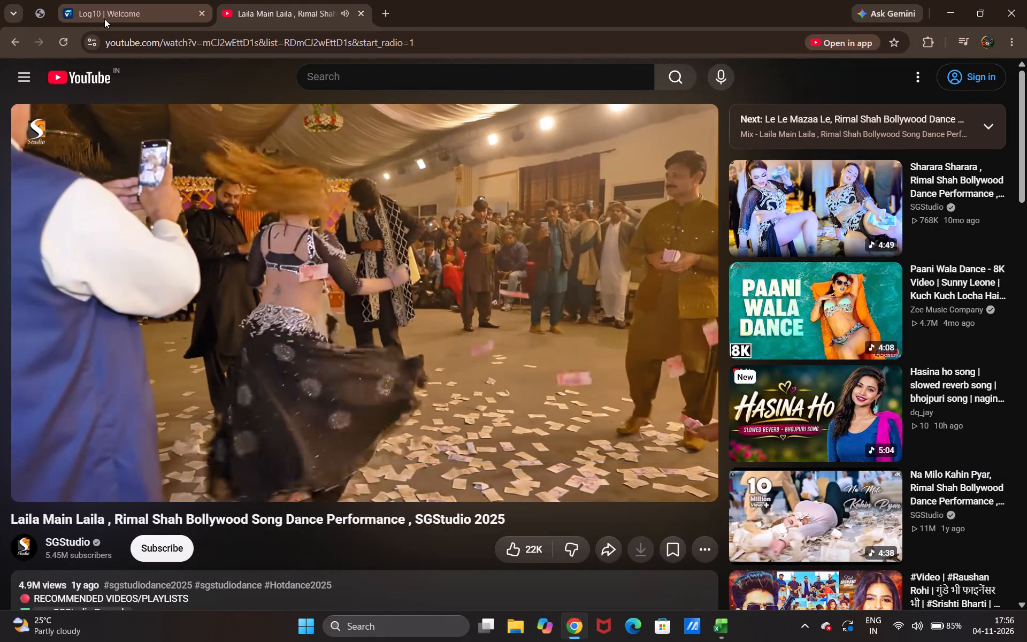
{"action": "left_click", "coordinate": [78, 118]}
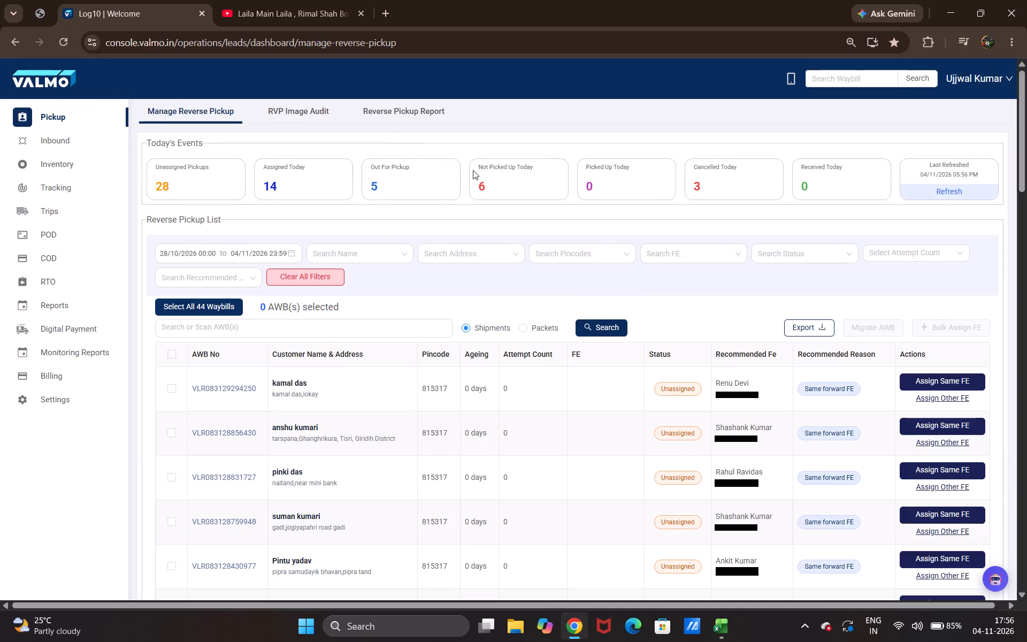
{"action": "scroll", "coordinate": [435, 210], "scroll_direction": "down", "scroll_amount": 1}
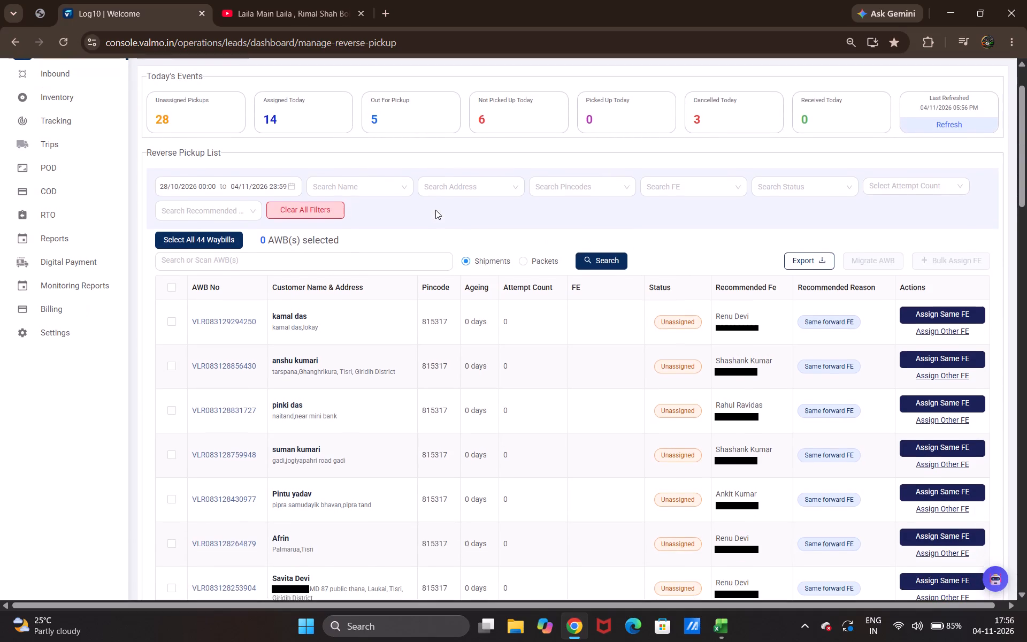
{"action": "scroll", "coordinate": [435, 218], "scroll_direction": "down", "scroll_amount": 1}
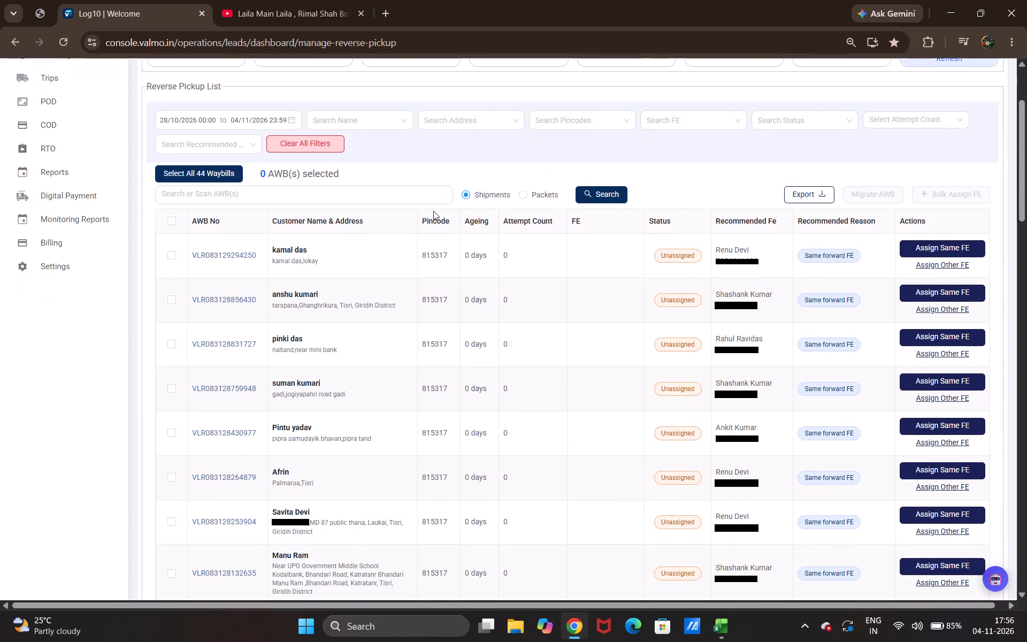
{"action": "scroll", "coordinate": [433, 211], "scroll_direction": "down", "scroll_amount": 1}
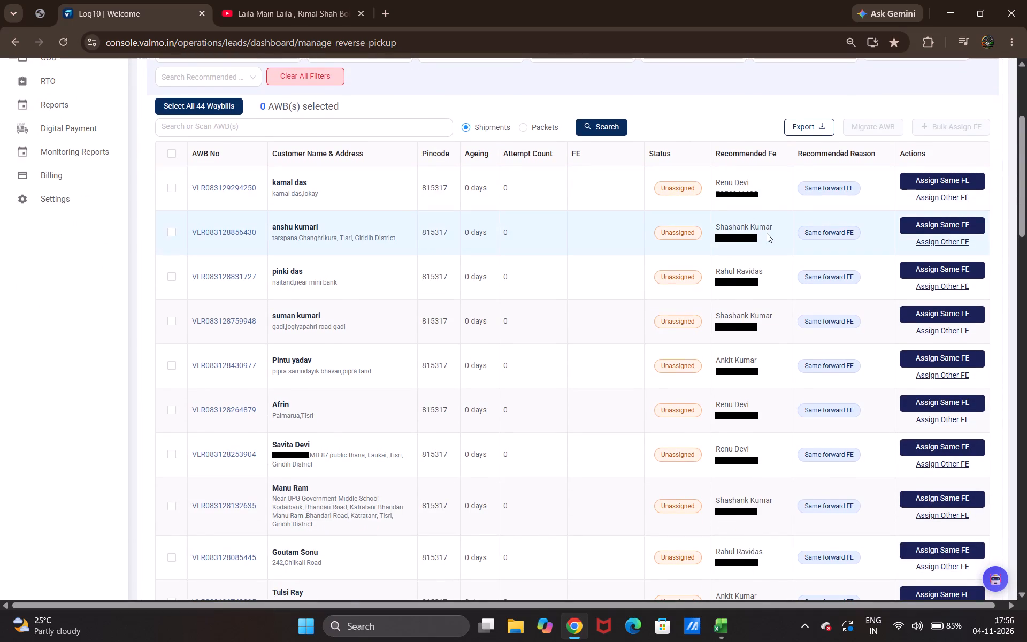
{"action": "scroll", "coordinate": [760, 223], "scroll_direction": "down", "scroll_amount": 1}
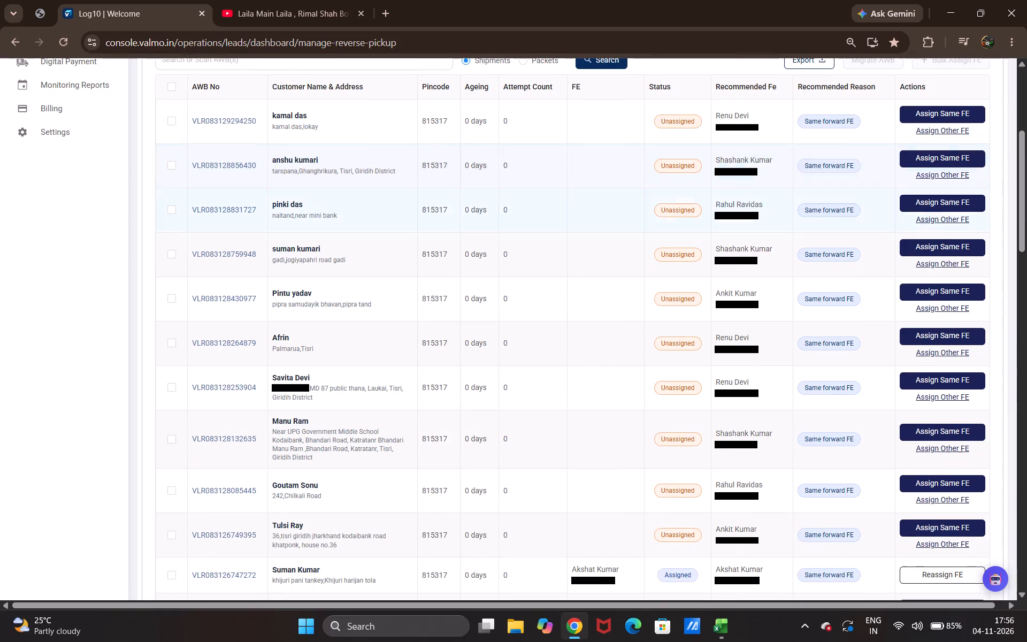
{"action": "scroll", "coordinate": [747, 217], "scroll_direction": "down", "scroll_amount": 1}
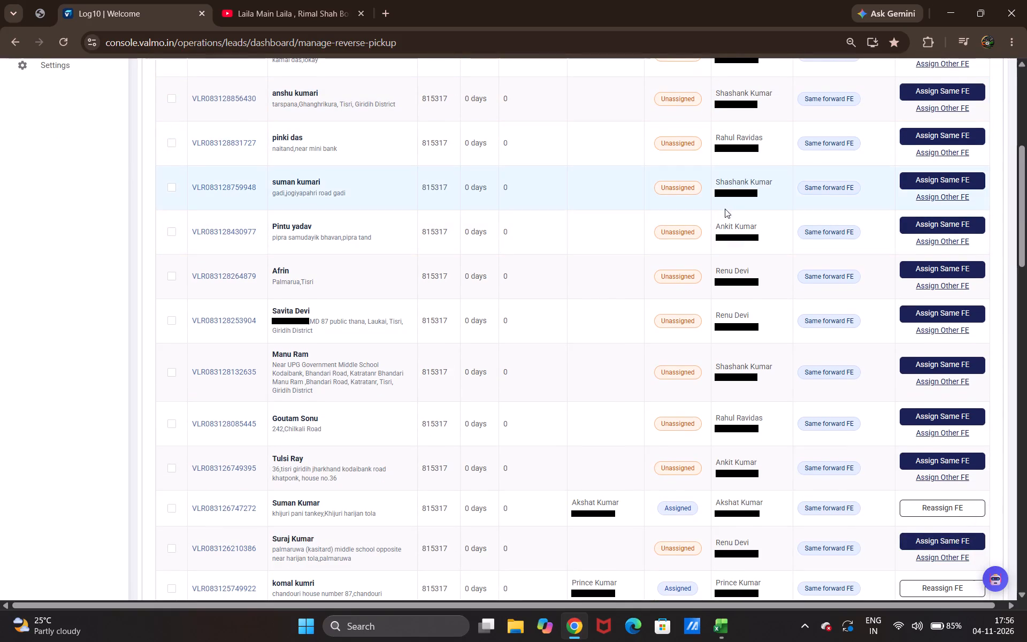
{"action": "scroll", "coordinate": [725, 239], "scroll_direction": "down", "scroll_amount": 6}
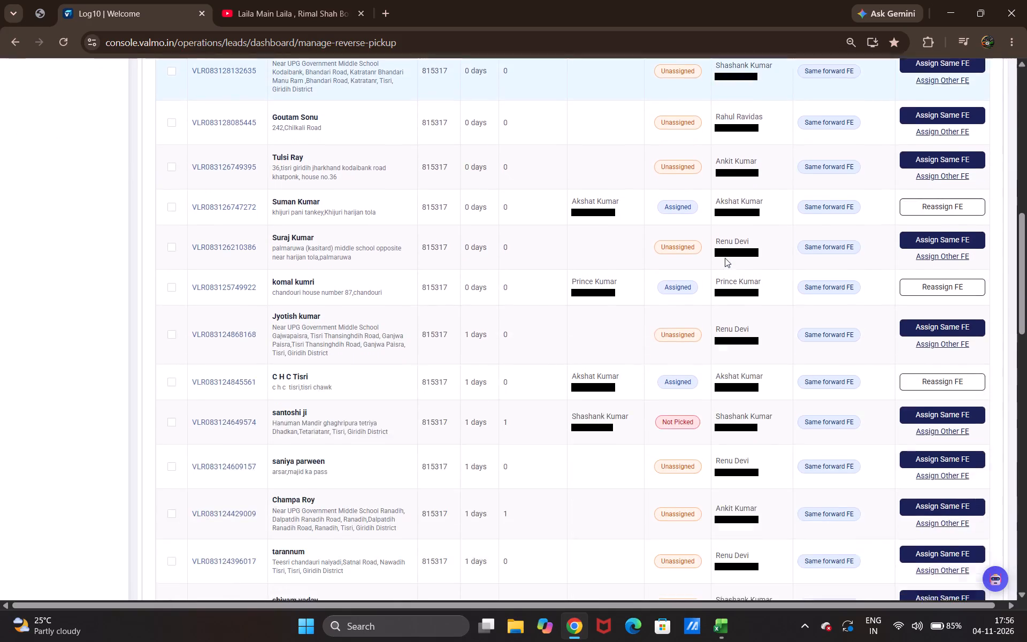
{"action": "scroll", "coordinate": [727, 256], "scroll_direction": "down", "scroll_amount": 16}
{"action": "scroll", "coordinate": [723, 258], "scroll_direction": "down", "scroll_amount": 6}
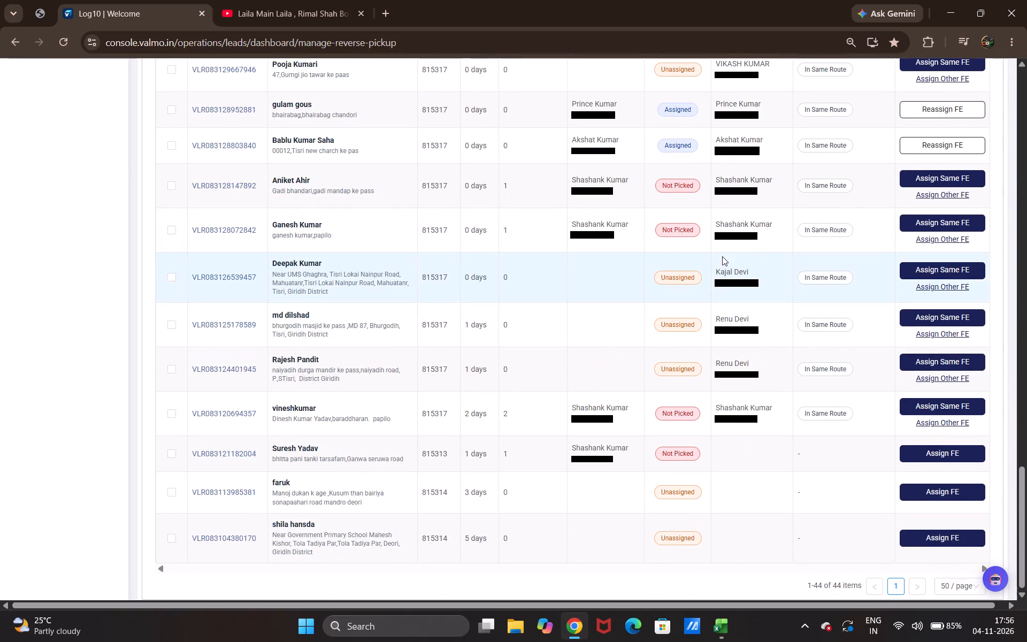
{"action": "scroll", "coordinate": [722, 258], "scroll_direction": "down", "scroll_amount": 6}
{"action": "scroll", "coordinate": [721, 254], "scroll_direction": "up", "scroll_amount": 20}
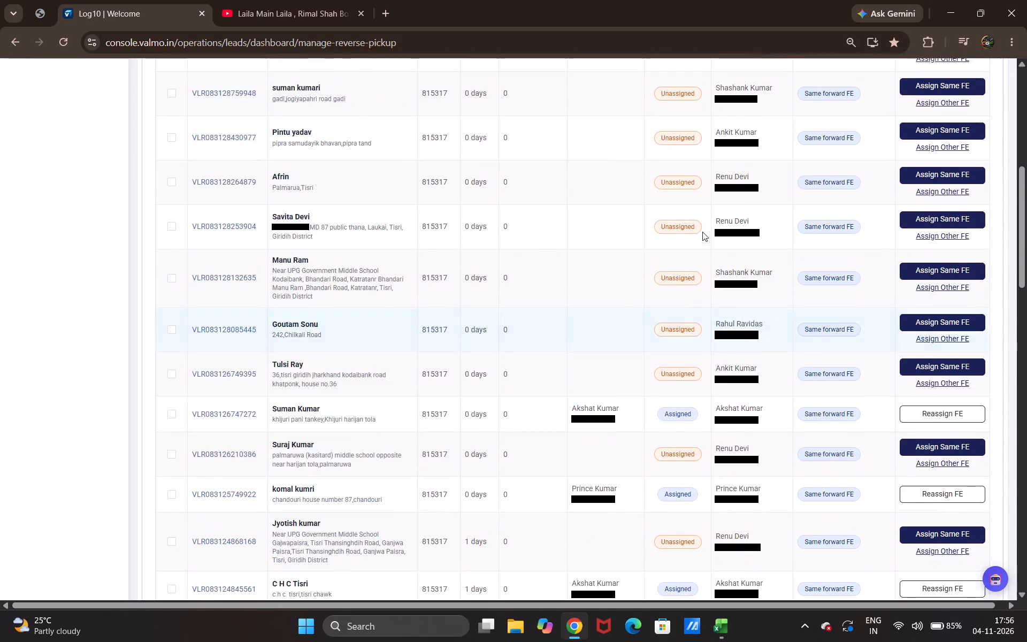
{"action": "scroll", "coordinate": [696, 220], "scroll_direction": "up", "scroll_amount": 14}
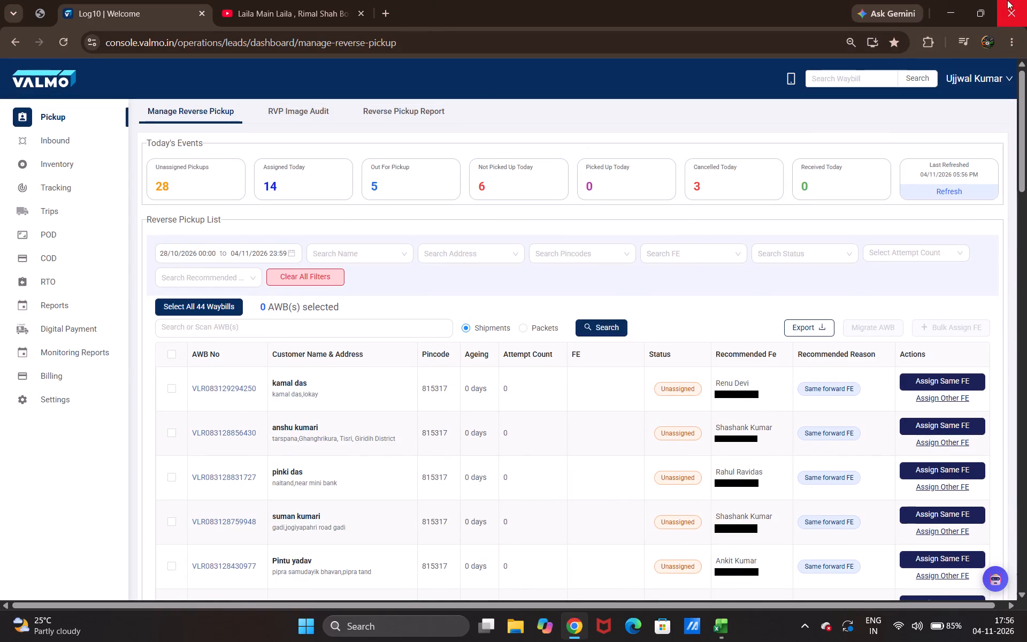
{"action": "left_click", "coordinate": [959, 21]}
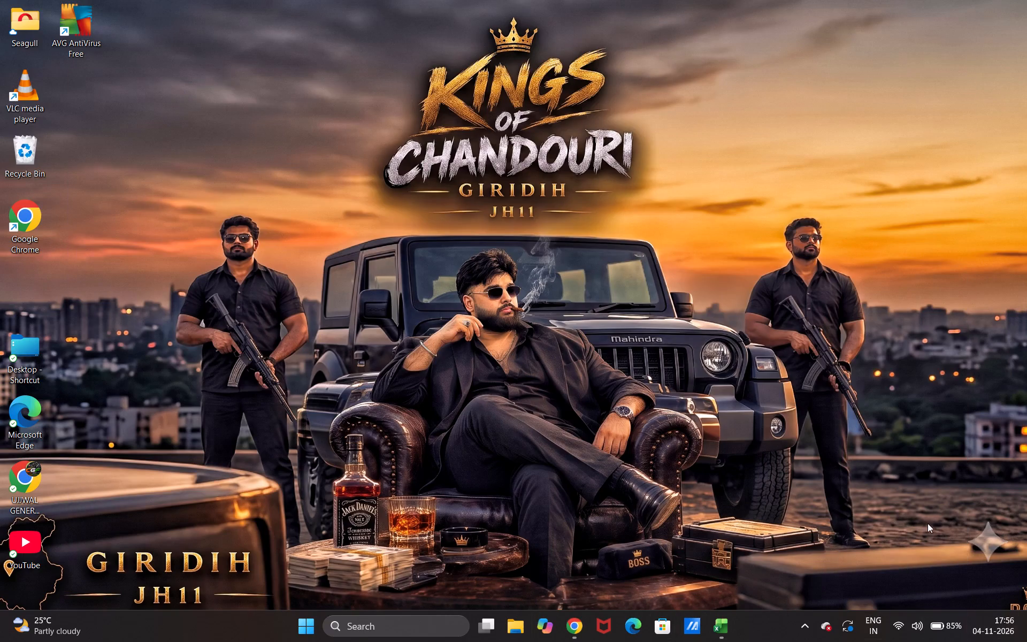
Open the YouTube app from the desktop, browse the home feed's videos and Shorts, and minimize the app.
{"action": "left_click", "coordinate": [30, 537]}
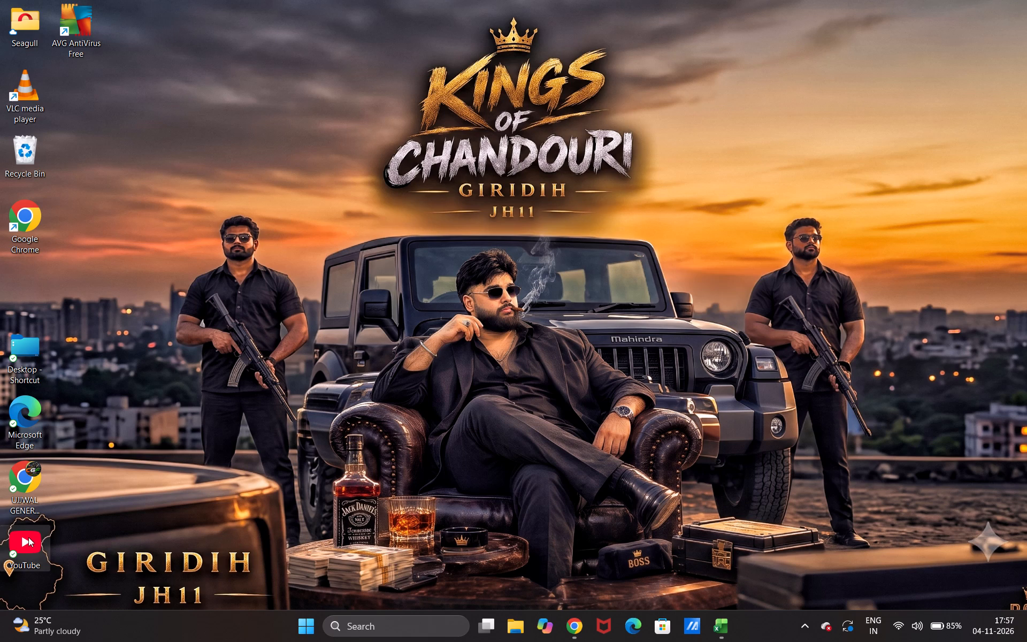
{"action": "double_click", "coordinate": [24, 539]}
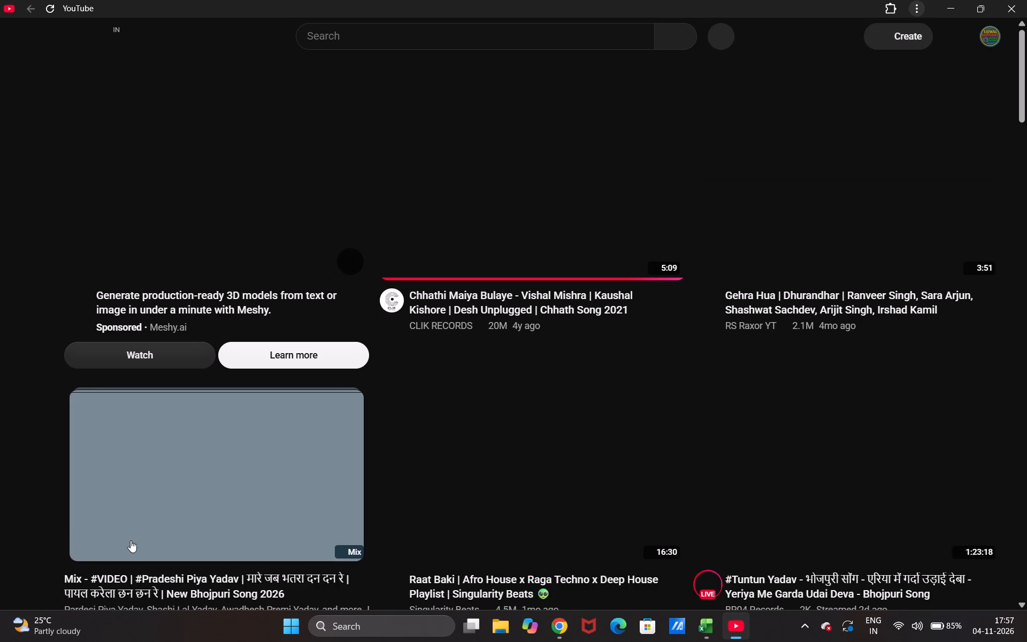
{"action": "scroll", "coordinate": [386, 253], "scroll_direction": "down", "scroll_amount": 3}
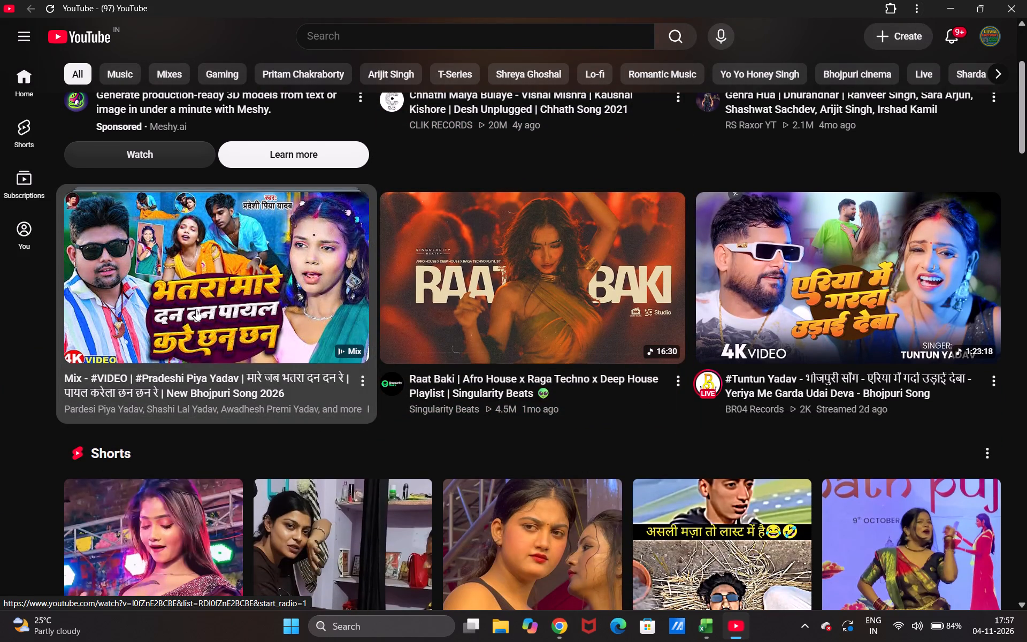
{"action": "scroll", "coordinate": [196, 309], "scroll_direction": "down", "scroll_amount": 5}
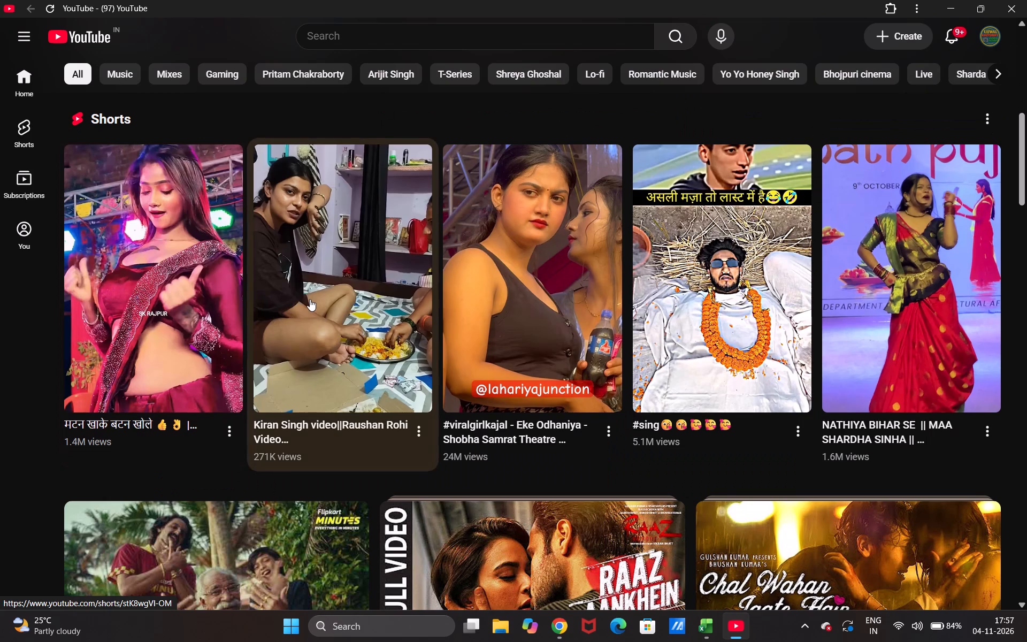
{"action": "scroll", "coordinate": [310, 299], "scroll_direction": "down", "scroll_amount": 7}
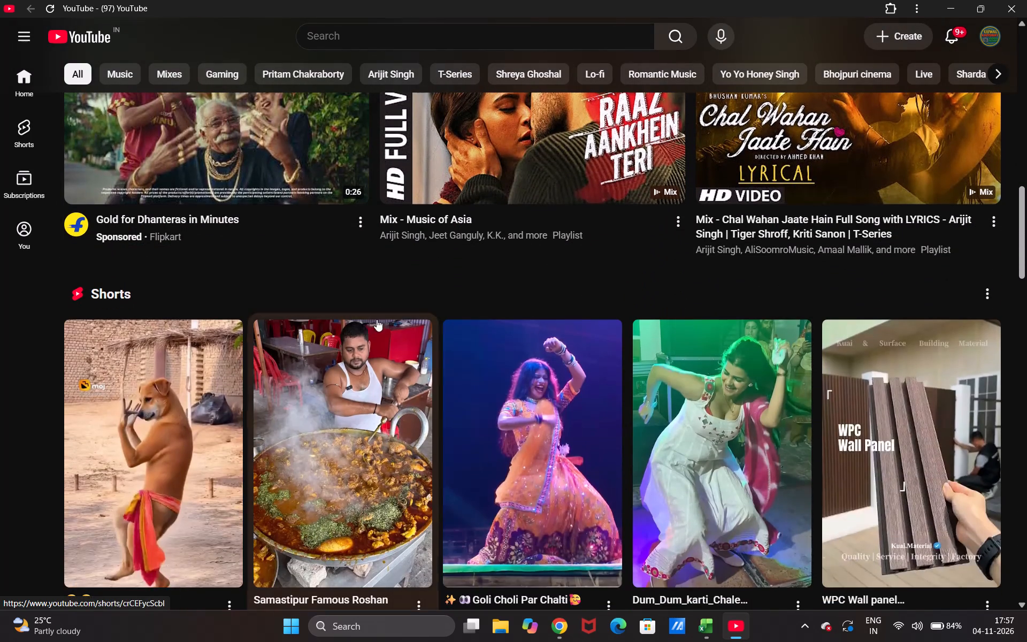
{"action": "scroll", "coordinate": [520, 291], "scroll_direction": "down", "scroll_amount": 5}
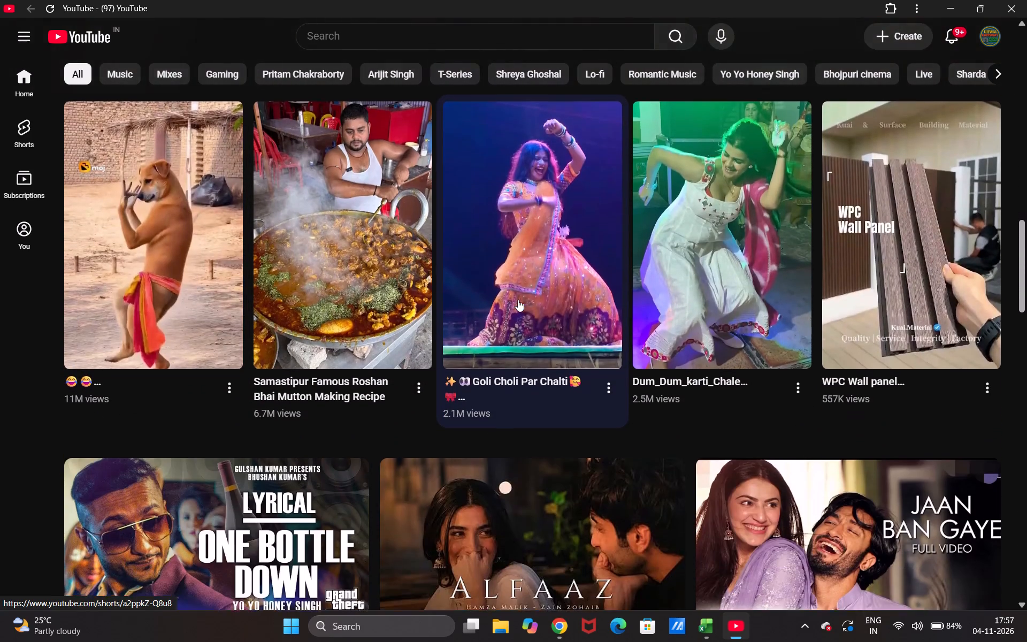
{"action": "scroll", "coordinate": [518, 300], "scroll_direction": "down", "scroll_amount": 7}
{"action": "scroll", "coordinate": [1026, 0], "scroll_direction": "up", "scroll_amount": 2}
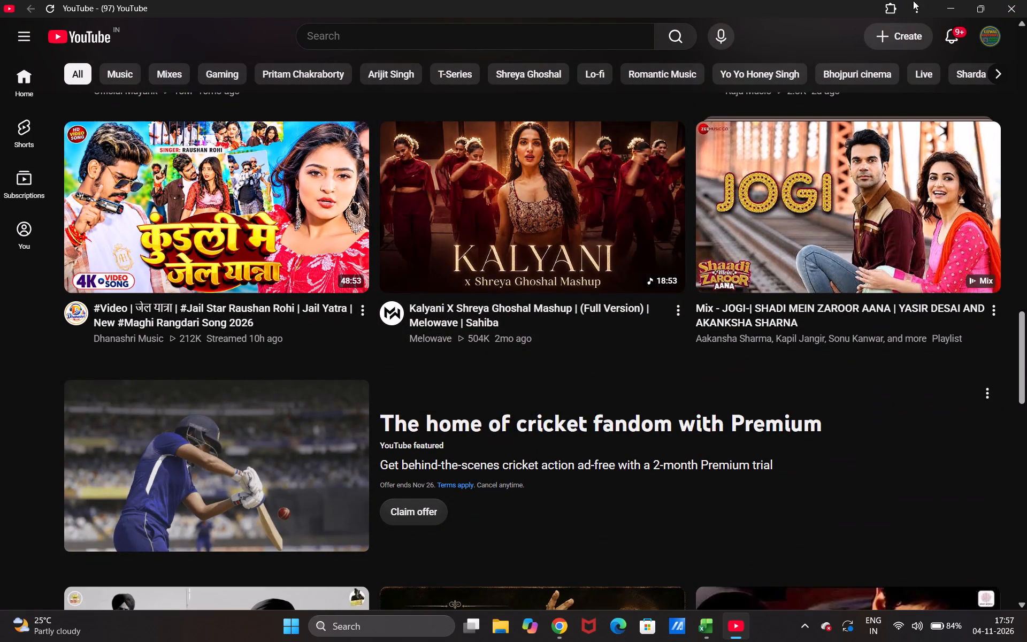
{"action": "left_click", "coordinate": [948, 4]}
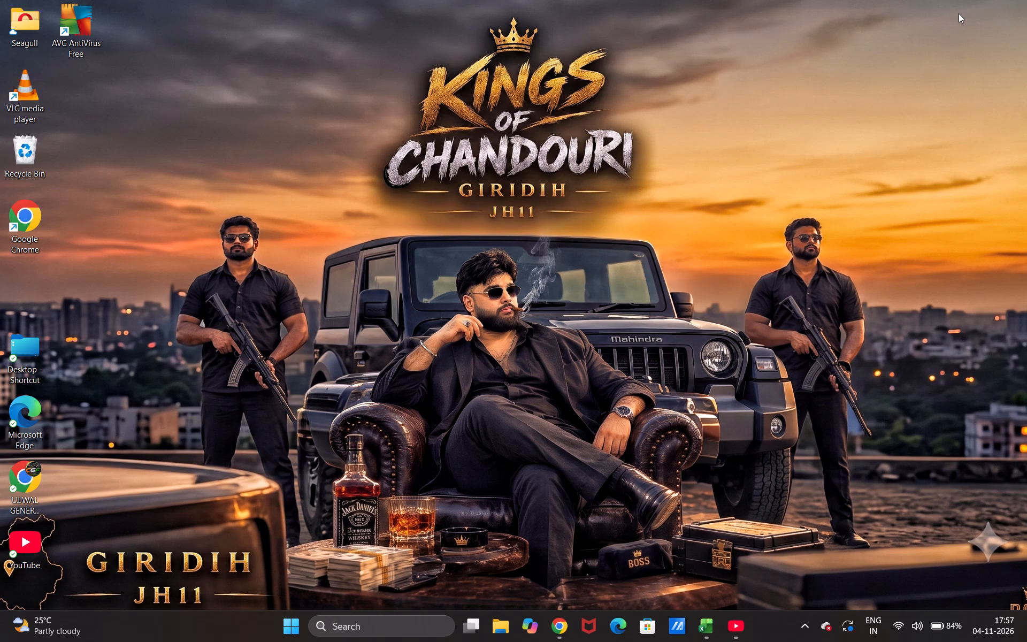
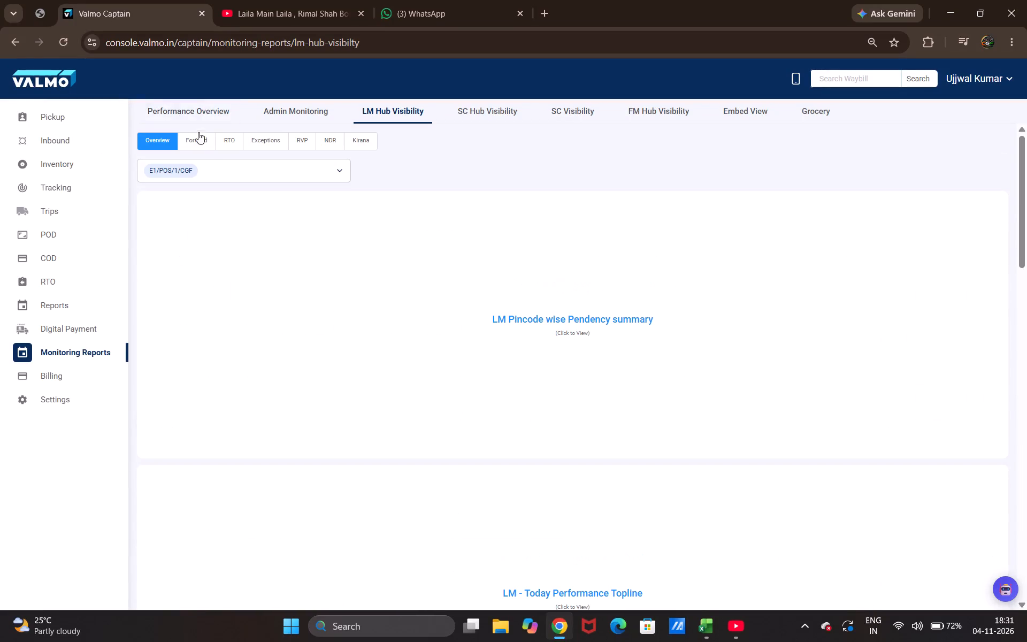
Load the LM First Attempt Delivered report in the Forward section of LM Hub Visibility.
{"action": "left_click", "coordinate": [207, 147]}
{"action": "scroll", "coordinate": [349, 232], "scroll_direction": "down", "scroll_amount": 5}
{"action": "left_click", "coordinate": [592, 334]}
{"action": "scroll", "coordinate": [219, 271], "scroll_direction": "up", "scroll_amount": 3}
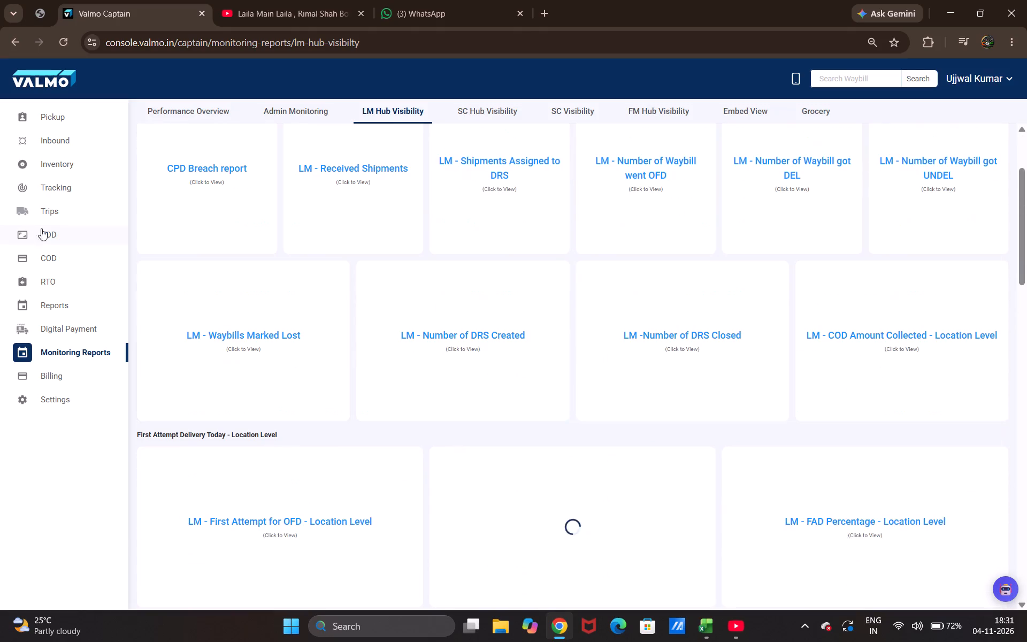
Open the POD Audit and expand the field executives' rows to examine the shipments marked suspicious.
{"action": "left_click", "coordinate": [22, 224]}
{"action": "left_click", "coordinate": [37, 229]}
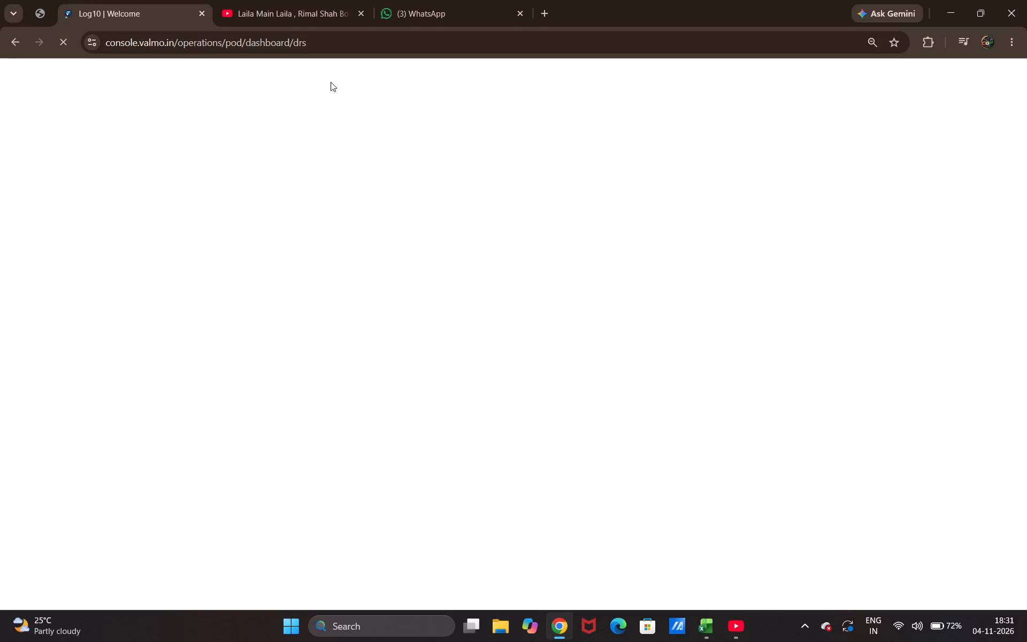
{"action": "left_click", "coordinate": [290, 110]}
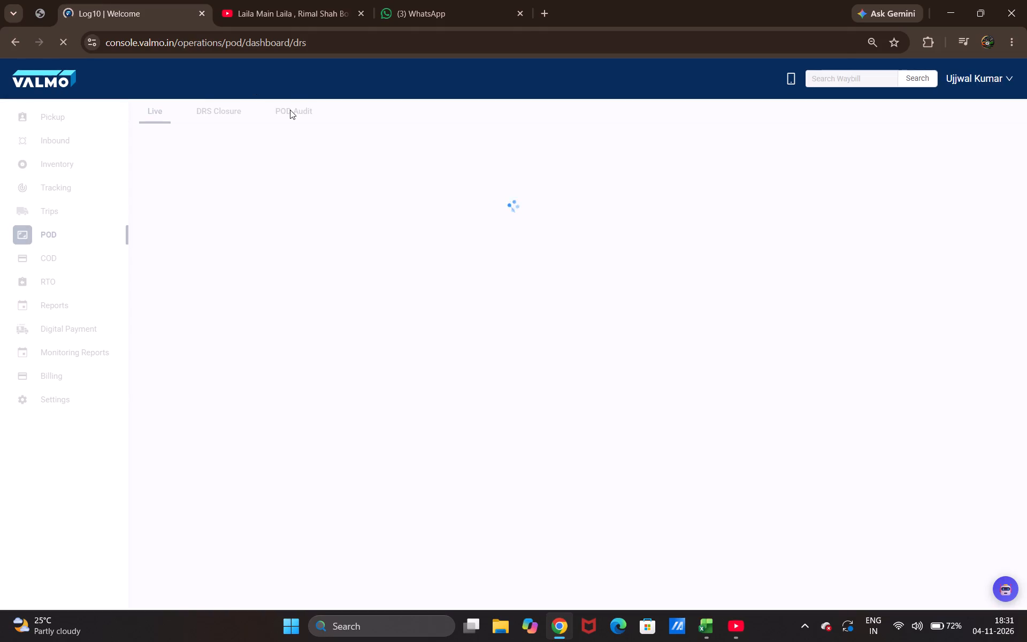
{"action": "left_click", "coordinate": [290, 110]}
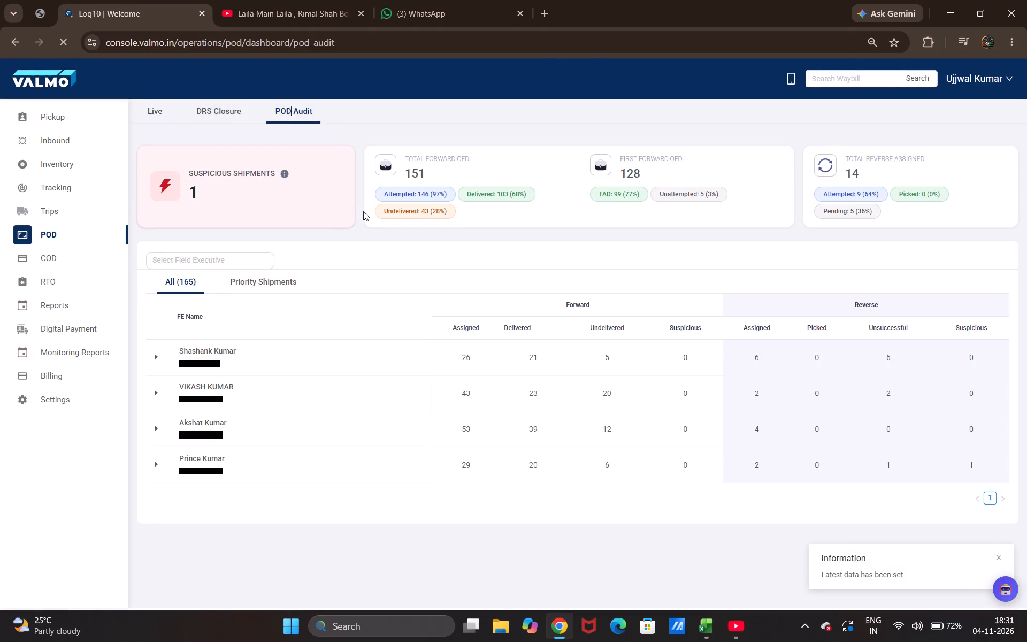
{"action": "left_click", "coordinate": [156, 357]}
{"action": "scroll", "coordinate": [179, 403], "scroll_direction": "down", "scroll_amount": 3}
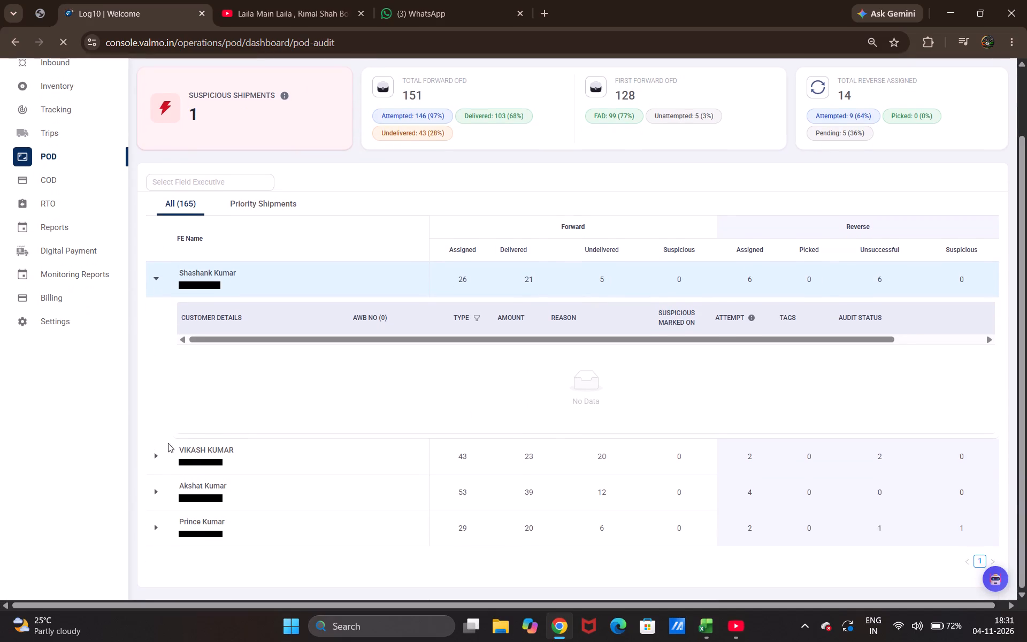
{"action": "left_click", "coordinate": [165, 454]}
{"action": "scroll", "coordinate": [167, 430], "scroll_direction": "down", "scroll_amount": 6}
{"action": "left_click", "coordinate": [152, 530]}
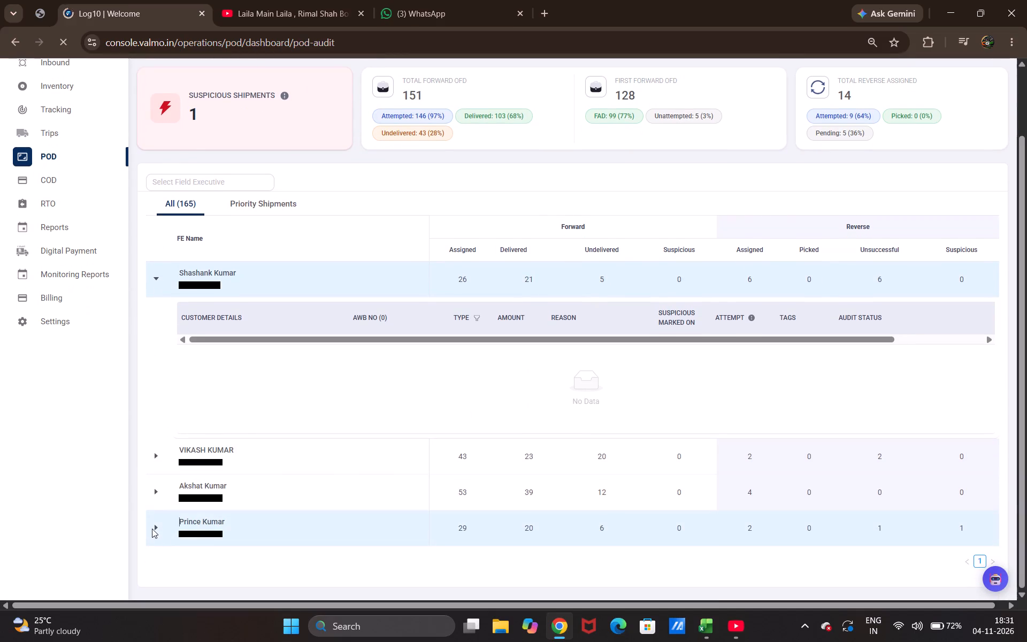
{"action": "scroll", "coordinate": [205, 469], "scroll_direction": "down", "scroll_amount": 2}
{"action": "left_click", "coordinate": [158, 528]}
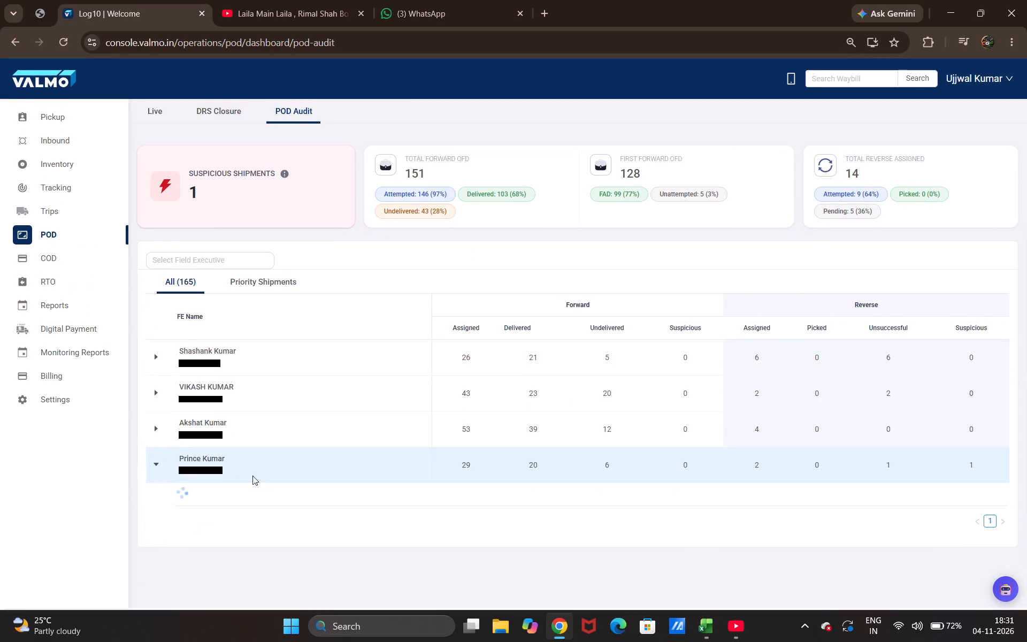
{"action": "scroll", "coordinate": [285, 472], "scroll_direction": "down", "scroll_amount": 3}
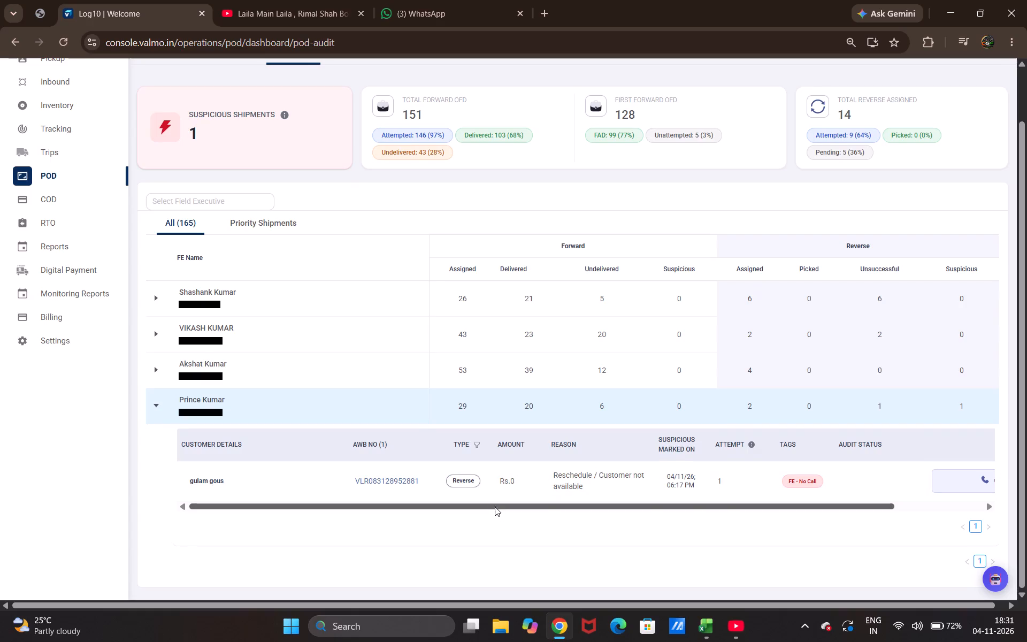
Call the customer of the suspicious reverse shipment and record the audit outcome as Customer don't want.
{"action": "left_click_drag", "start_coordinate": [496, 504], "coordinate": [735, 505]}
{"action": "left_click", "coordinate": [856, 475]}
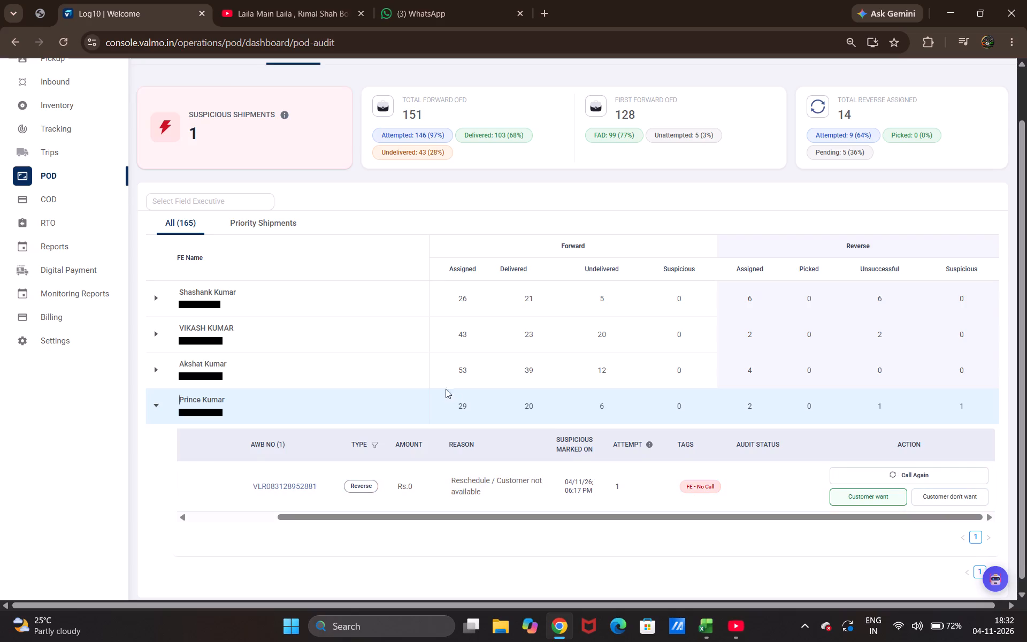
{"action": "left_click", "coordinate": [931, 496]}
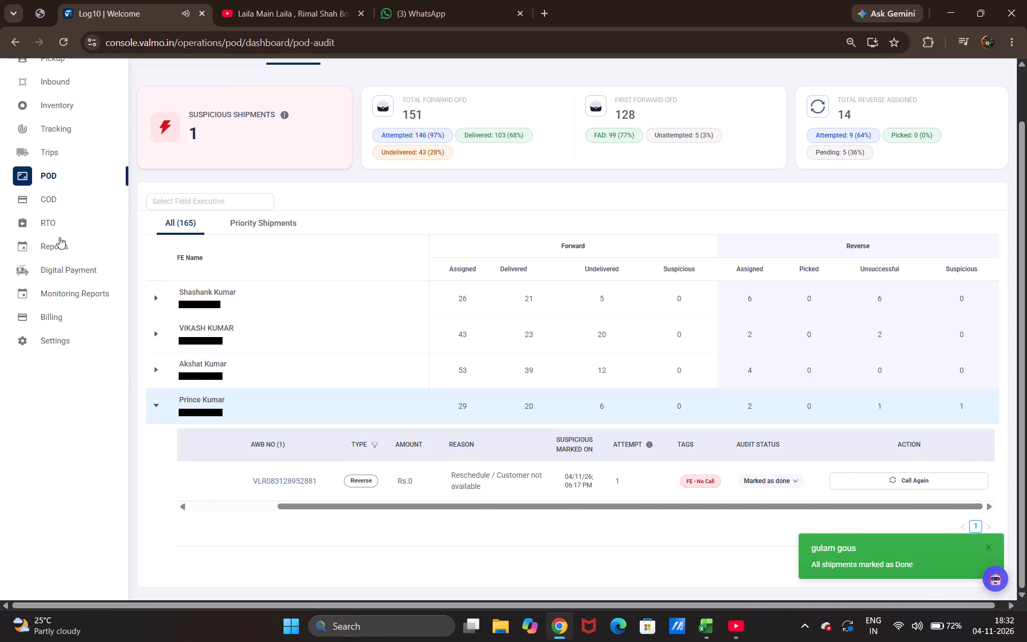
Load the first-attempt OFD, delivered, FAD percentage, Performance Topline and FE-level COD reports under LM Hub Visibility's Forward section in Monitoring Reports.
{"action": "left_click", "coordinate": [63, 295]}
{"action": "scroll", "coordinate": [192, 208], "scroll_direction": "up", "scroll_amount": 1}
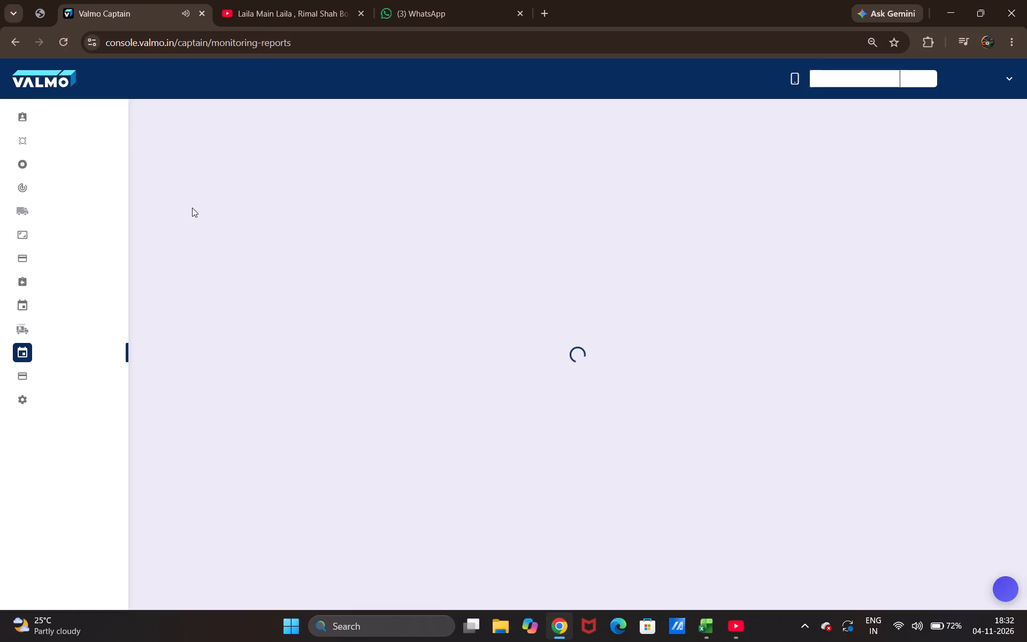
{"action": "scroll", "coordinate": [328, 227], "scroll_direction": "up", "scroll_amount": 5}
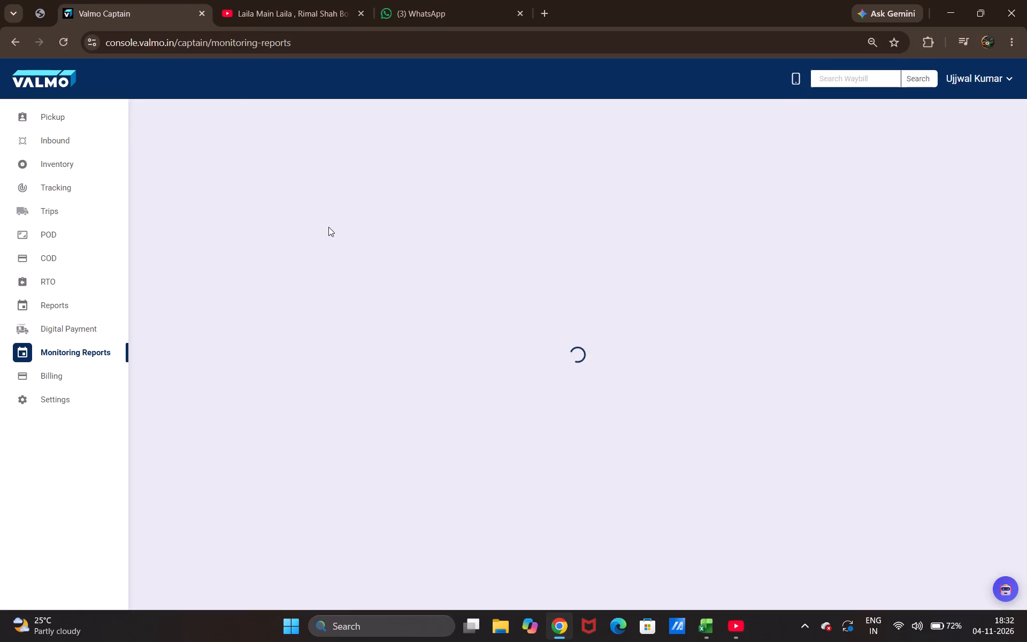
{"action": "left_click", "coordinate": [310, 109]}
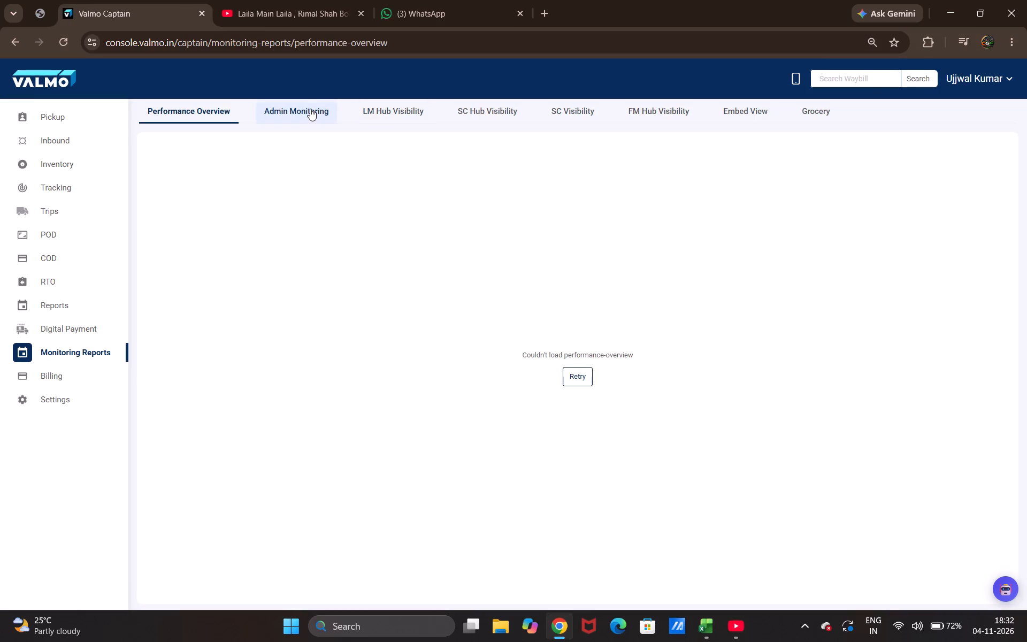
{"action": "left_click", "coordinate": [385, 109]}
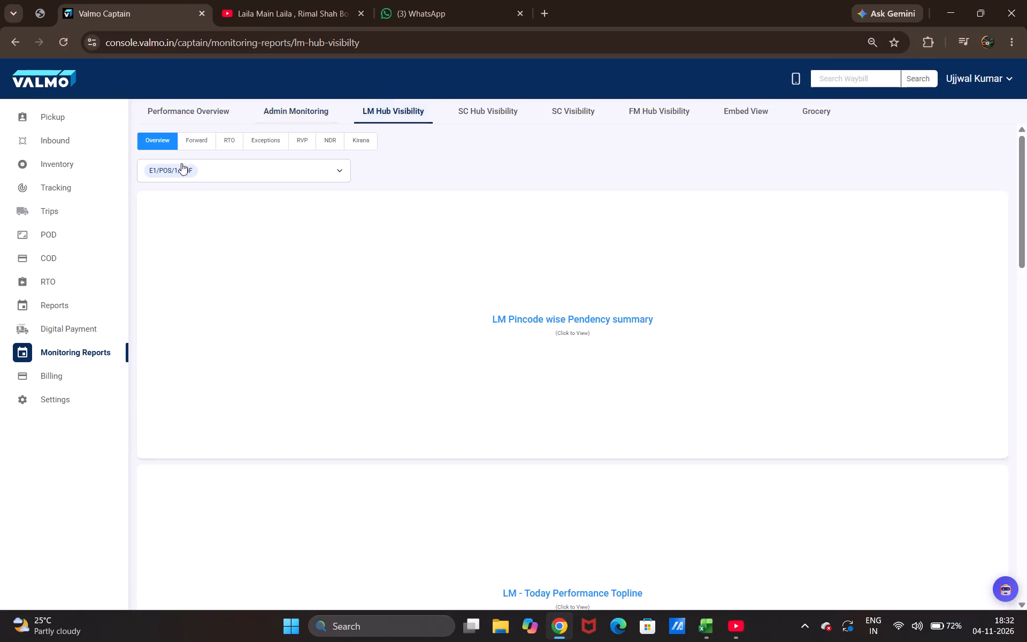
{"action": "left_click", "coordinate": [191, 140]}
{"action": "scroll", "coordinate": [605, 358], "scroll_direction": "down", "scroll_amount": 4}
{"action": "left_click", "coordinate": [614, 365]}
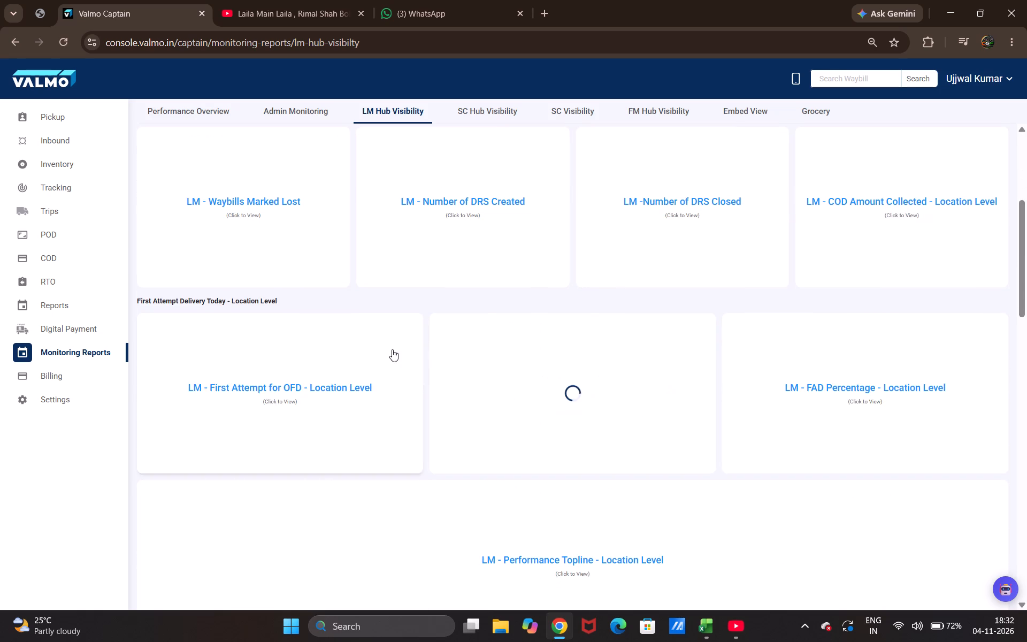
{"action": "left_click", "coordinate": [392, 349]}
{"action": "left_click", "coordinate": [786, 342]}
{"action": "left_click", "coordinate": [667, 511]}
{"action": "scroll", "coordinate": [657, 498], "scroll_direction": "down", "scroll_amount": 4}
{"action": "left_click", "coordinate": [661, 482]}
{"action": "scroll", "coordinate": [624, 467], "scroll_direction": "up", "scroll_amount": 2}
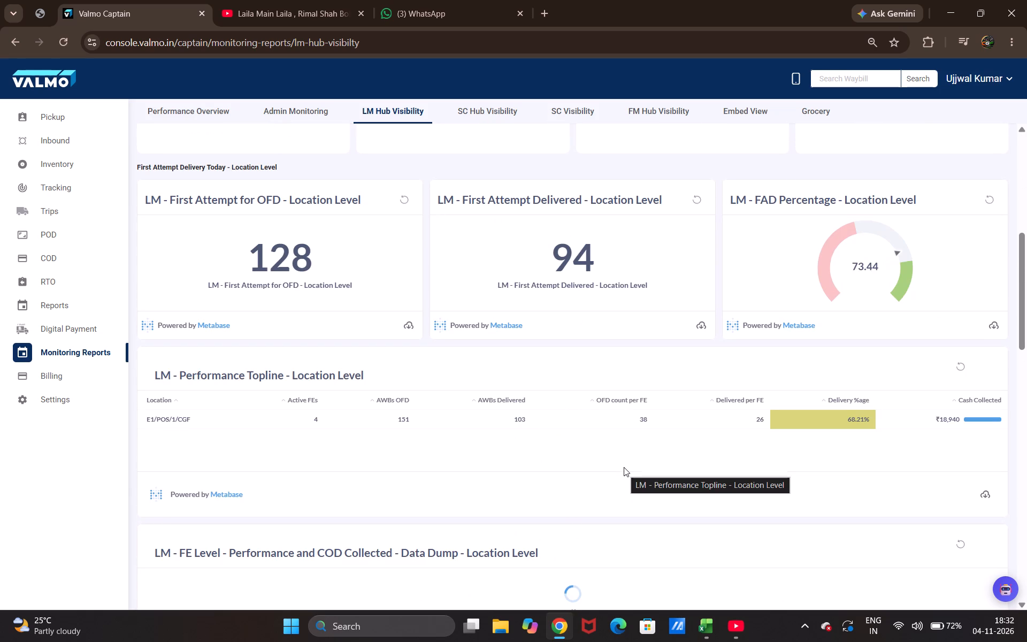
{"action": "scroll", "coordinate": [622, 465], "scroll_direction": "up", "scroll_amount": 1}
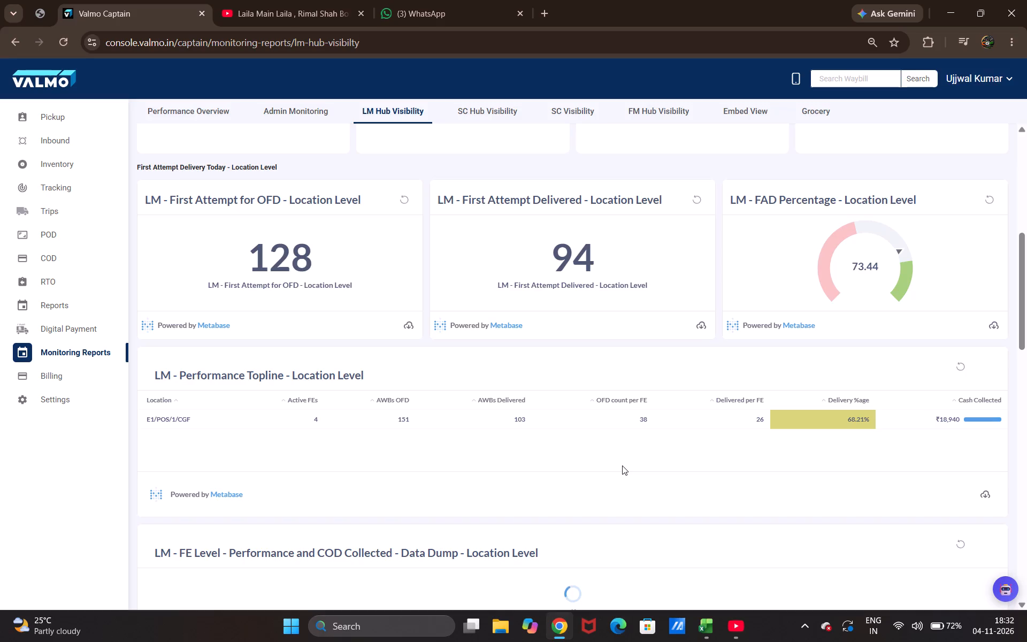
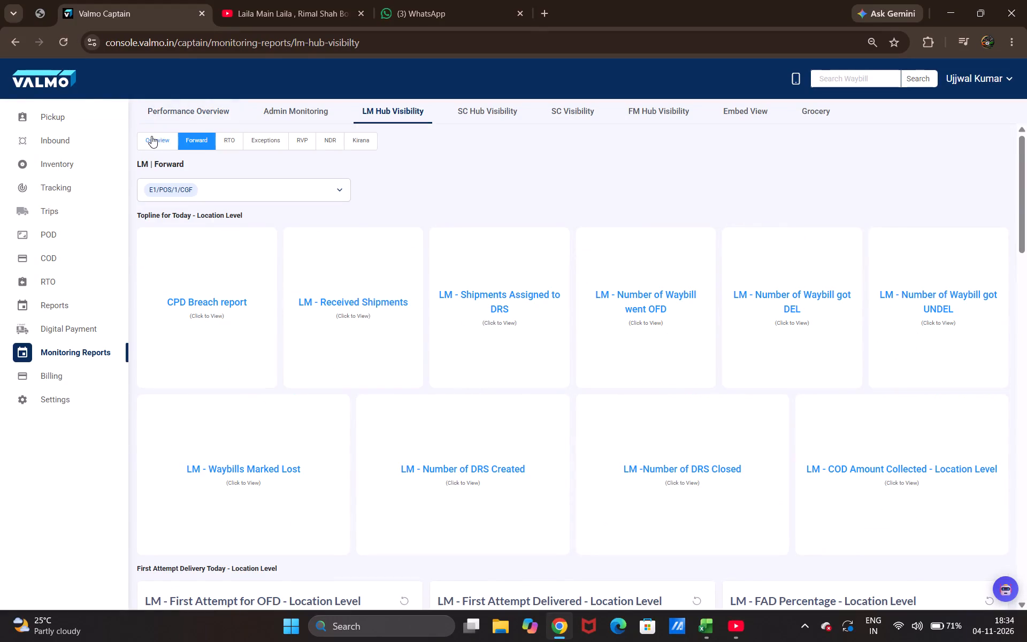
Load the pincode-wise pendency, Today Performance Topline, FE-level performance, COD collectable and location pendency reports in LM Hub Visibility's Overview section.
{"action": "left_click", "coordinate": [151, 136]}
{"action": "scroll", "coordinate": [543, 331], "scroll_direction": "down", "scroll_amount": 2}
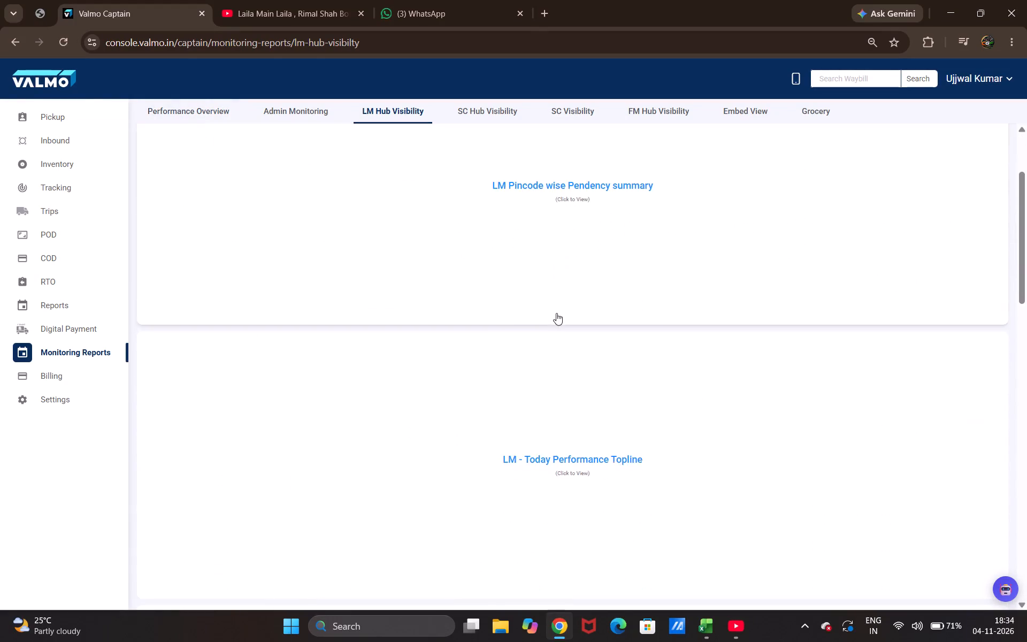
{"action": "left_click", "coordinate": [556, 313]}
{"action": "left_click", "coordinate": [577, 431]}
{"action": "scroll", "coordinate": [572, 429], "scroll_direction": "down", "scroll_amount": 5}
{"action": "left_click", "coordinate": [580, 412]}
{"action": "scroll", "coordinate": [580, 410], "scroll_direction": "down", "scroll_amount": 3}
{"action": "left_click", "coordinate": [579, 402]}
{"action": "left_click", "coordinate": [411, 388]}
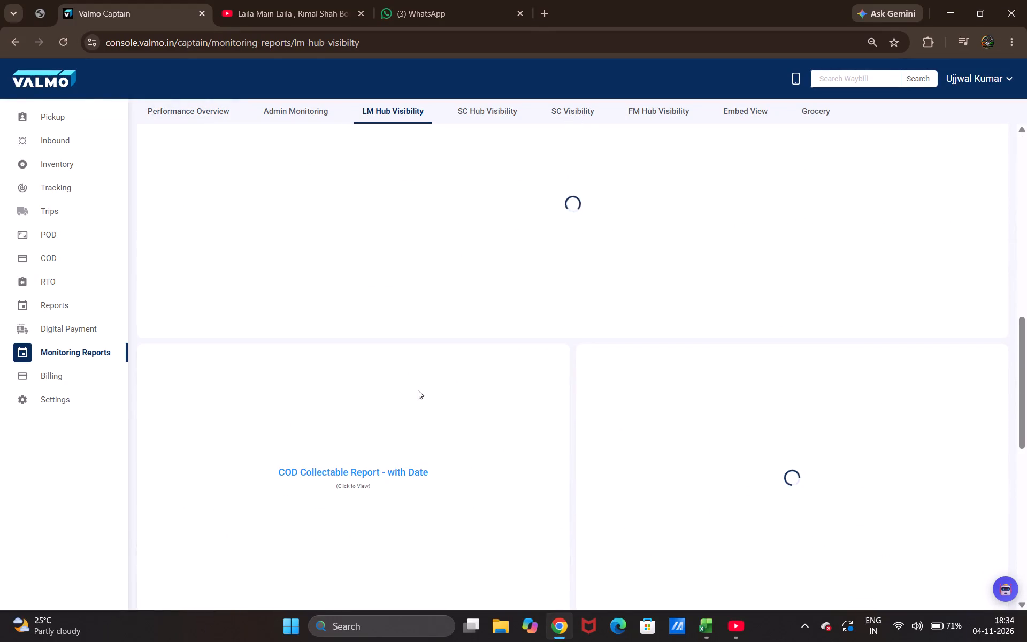
{"action": "scroll", "coordinate": [561, 418], "scroll_direction": "down", "scroll_amount": 3}
{"action": "left_click", "coordinate": [606, 444]}
Review the FE-level Performance and COD Collected data dump in the Overview section and refresh that report.
{"action": "scroll", "coordinate": [557, 424], "scroll_direction": "up", "scroll_amount": 5}
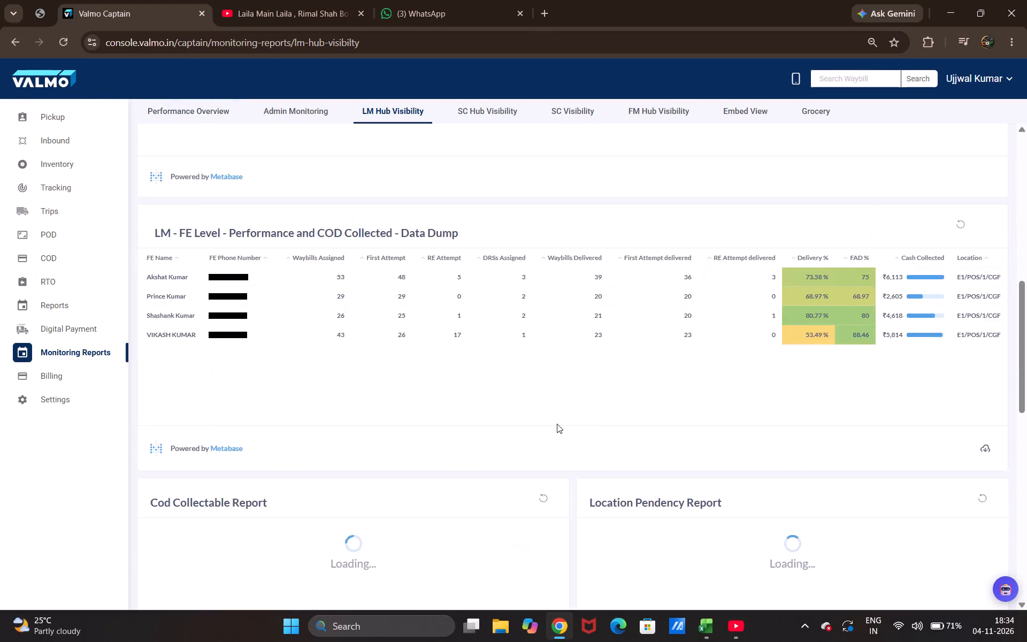
{"action": "scroll", "coordinate": [557, 424], "scroll_direction": "up", "scroll_amount": 4}
{"action": "scroll", "coordinate": [557, 424], "scroll_direction": "down", "scroll_amount": 4}
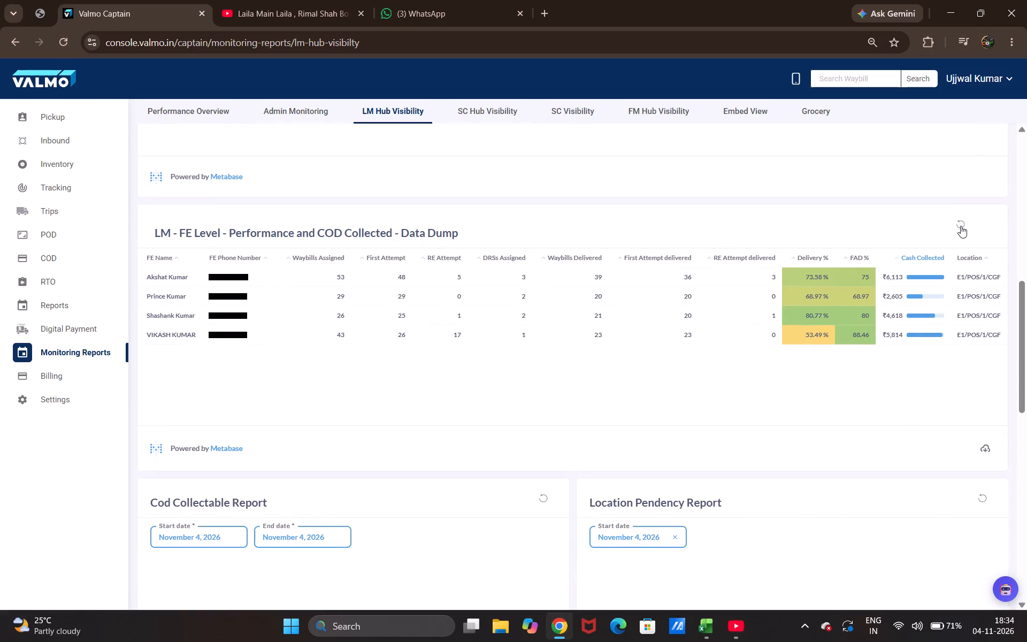
{"action": "left_click", "coordinate": [961, 226]}
{"action": "scroll", "coordinate": [410, 261], "scroll_direction": "up", "scroll_amount": 4}
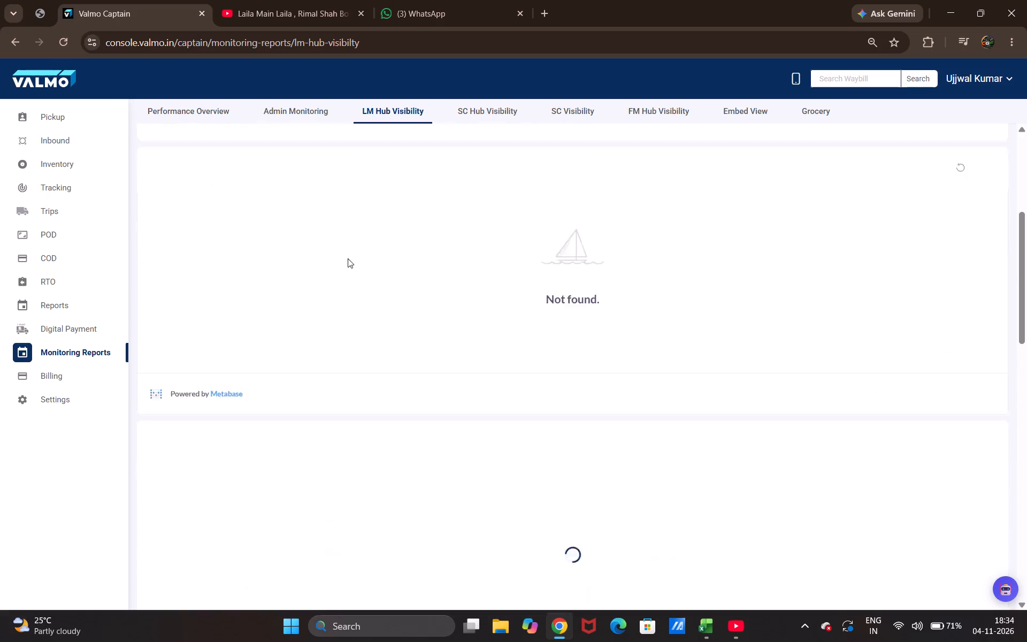
Open the Performance Overview in Monitoring Reports and retry loading it.
{"action": "left_click", "coordinate": [178, 115]}
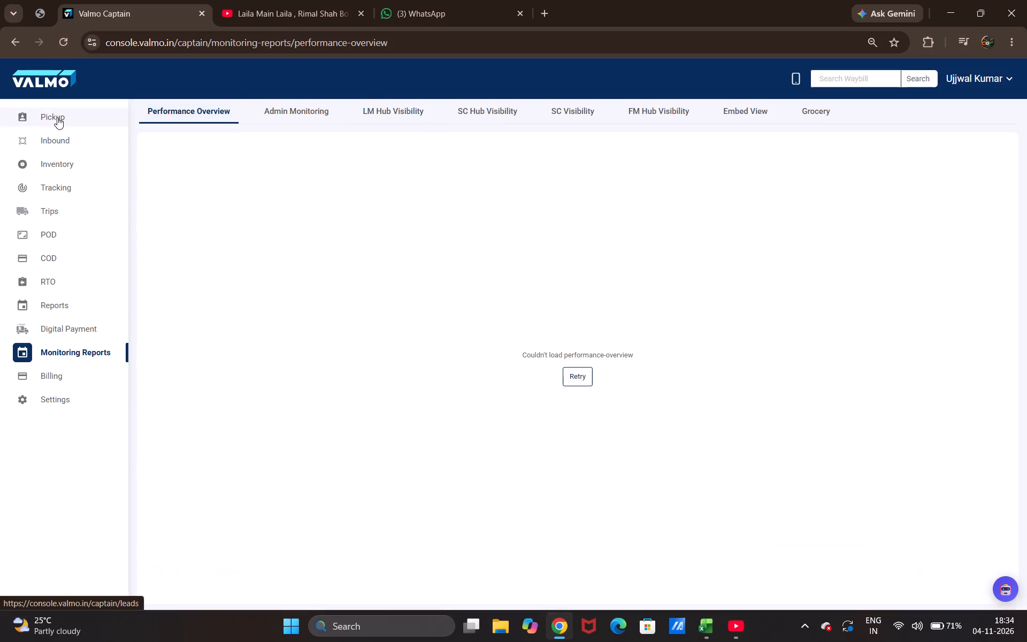
{"action": "left_click", "coordinate": [583, 388]}
{"action": "left_click", "coordinate": [579, 375]}
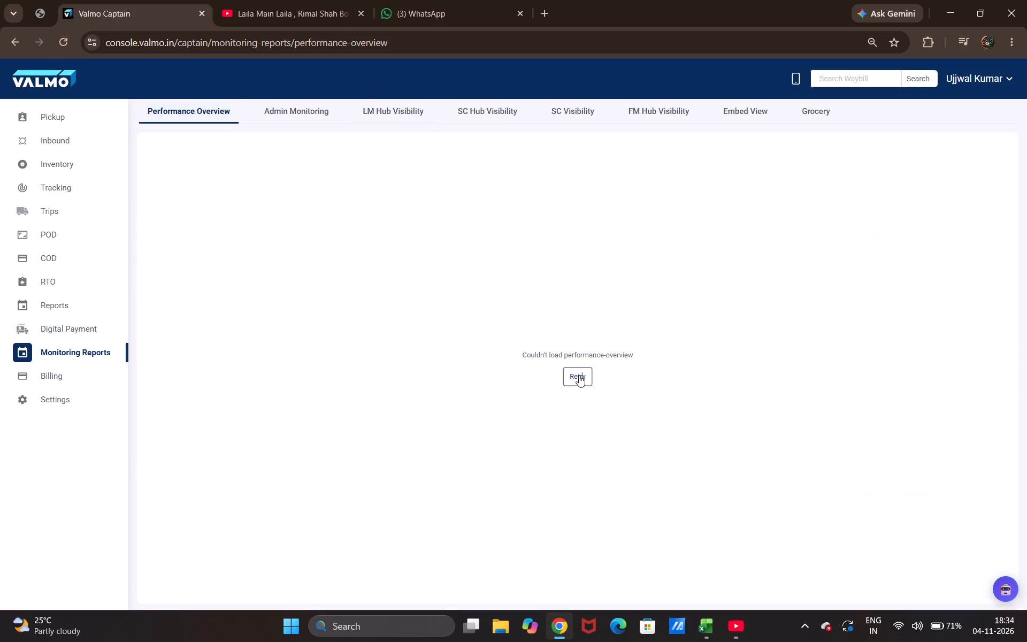